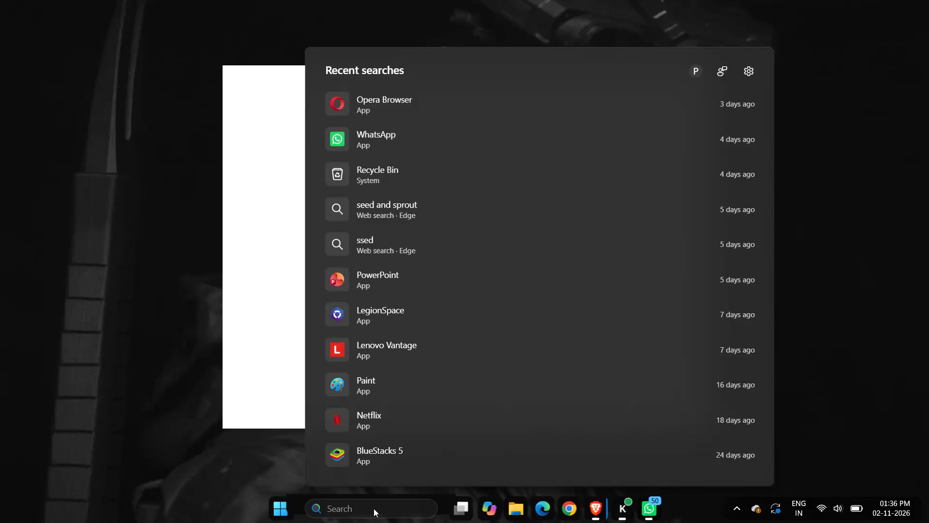
Launch Google Chrome, maximize its profile chooser, and open the kkwagh.edu.in profile marked with the letter S.
{"action": "type", "text": "GOOGL"}
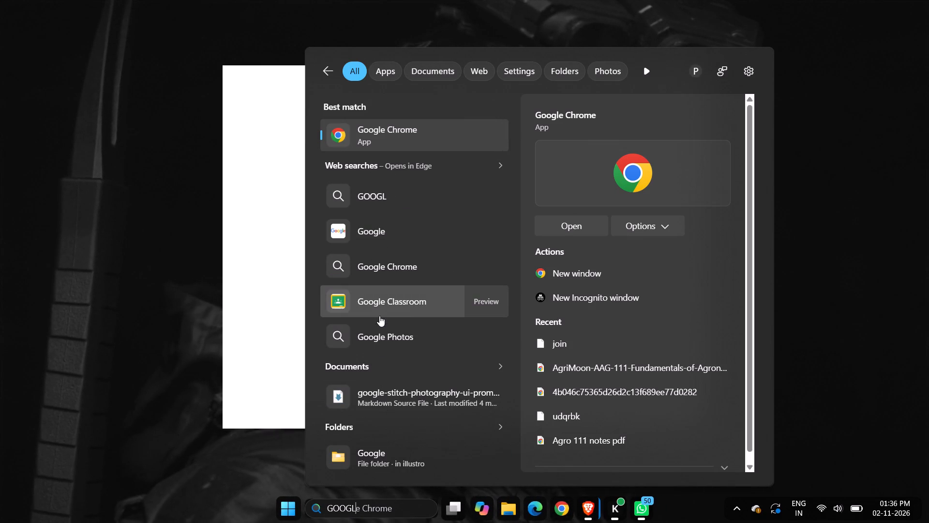
{"action": "left_click", "coordinate": [377, 134]}
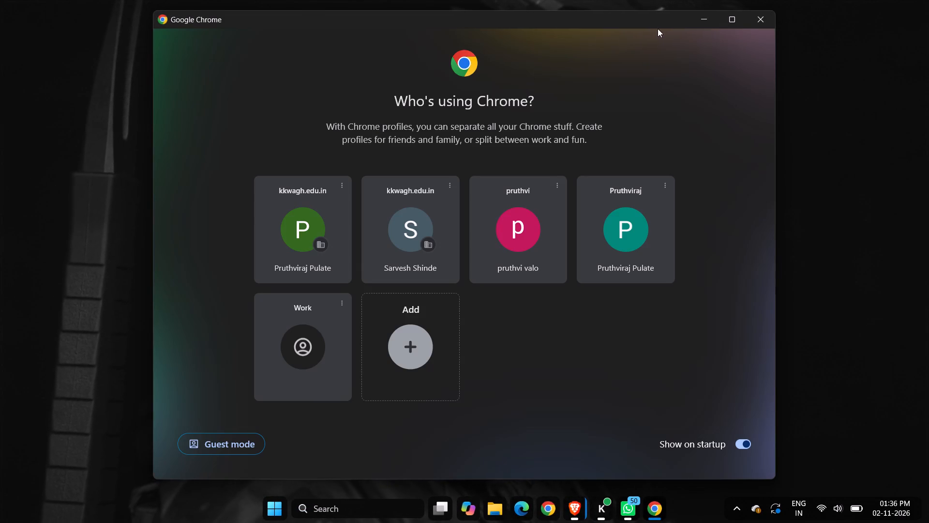
{"action": "left_click", "coordinate": [726, 25]}
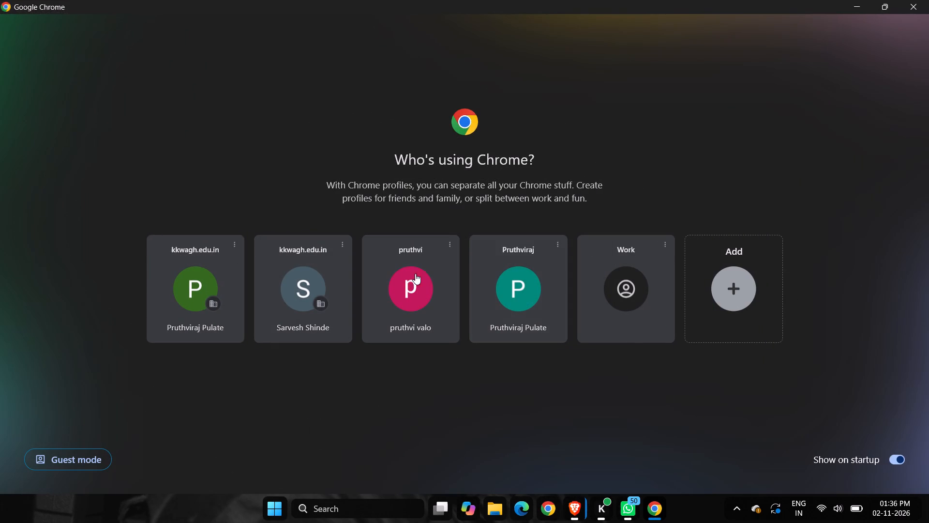
{"action": "left_click", "coordinate": [297, 276]}
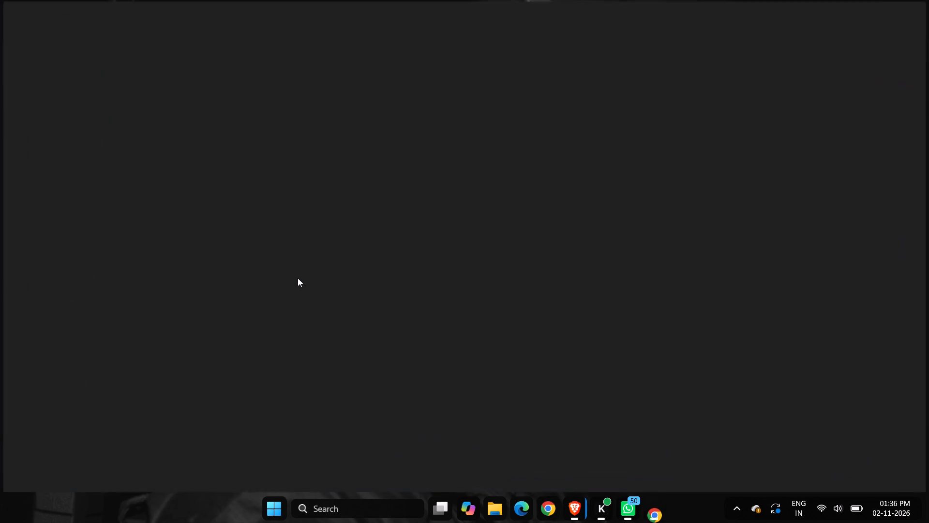
Begin a search from the Google search box on the new tab page.
{"action": "left_click", "coordinate": [314, 229]}
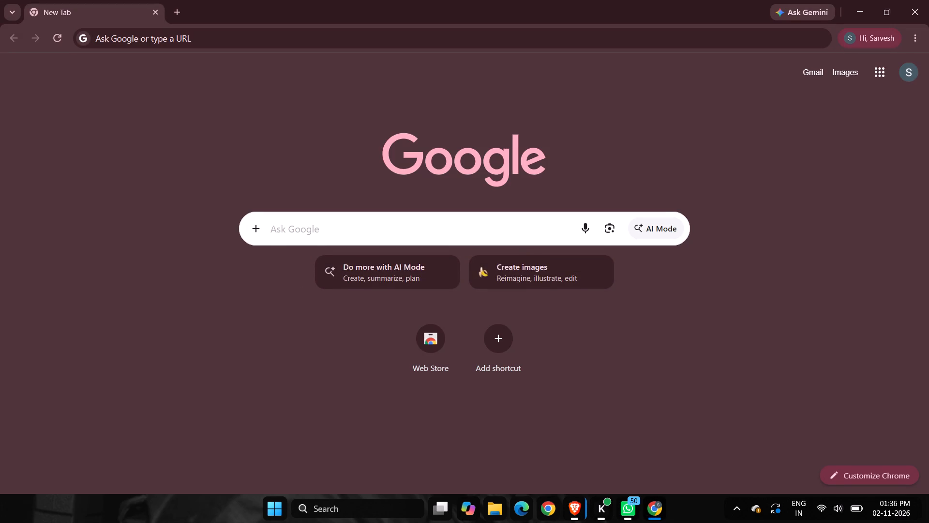
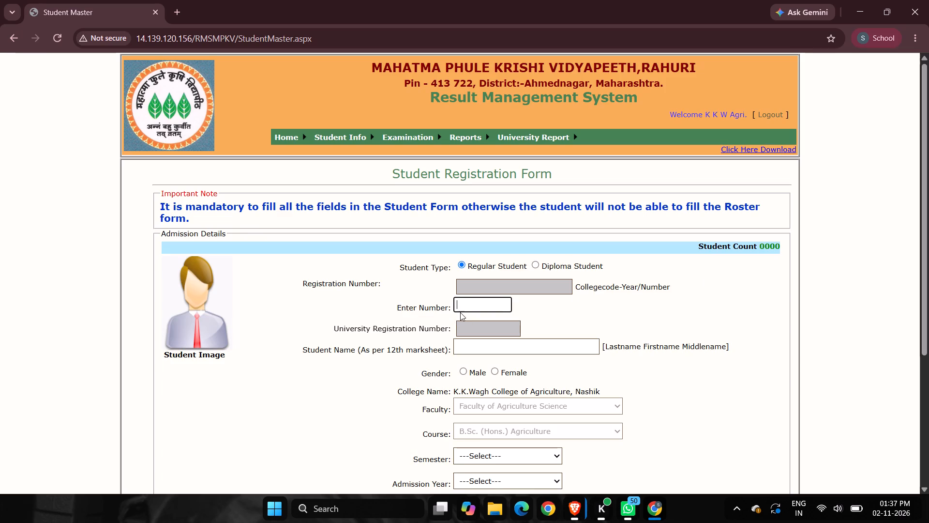
Enter the student's serial number for the registration number in the Student Registration Form.
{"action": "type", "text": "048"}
Enter the student's name in capitals, ordered as last name, first name and middle name.
{"action": "left_click", "coordinate": [478, 352]}
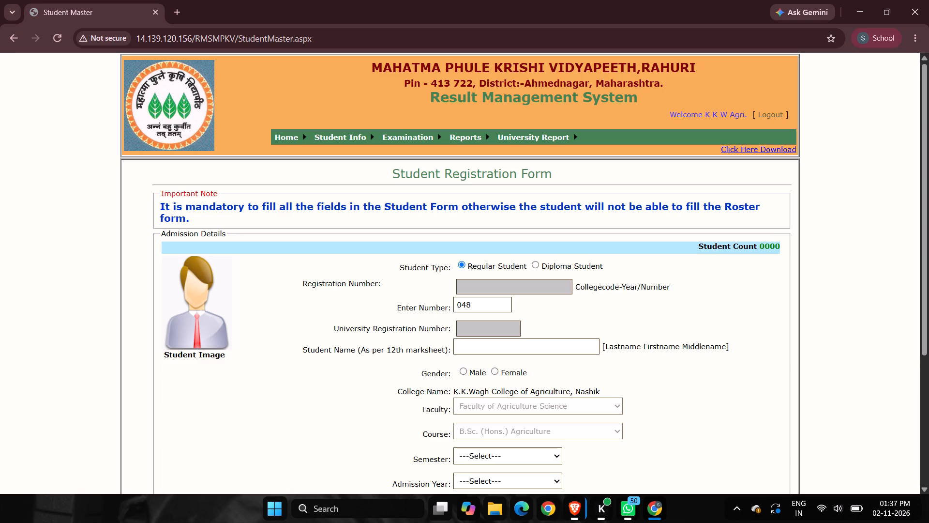
{"action": "left_click", "coordinate": [478, 352]}
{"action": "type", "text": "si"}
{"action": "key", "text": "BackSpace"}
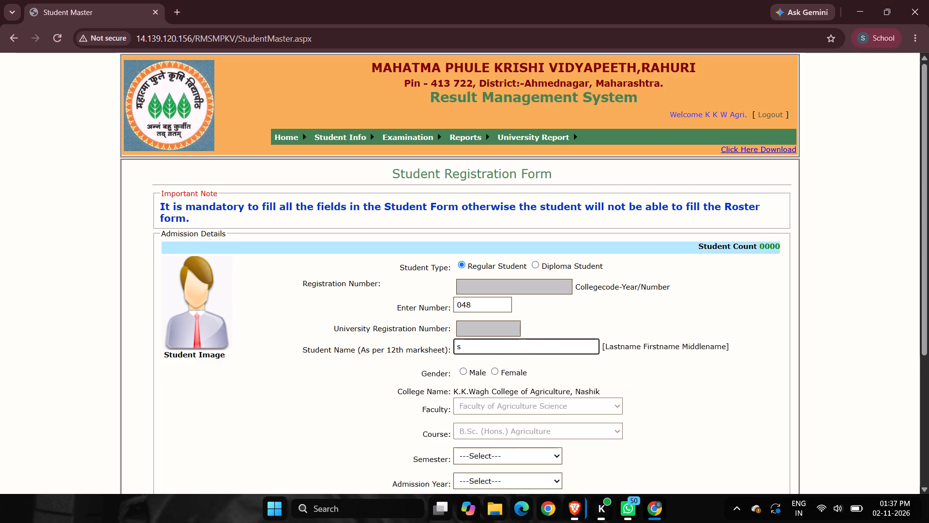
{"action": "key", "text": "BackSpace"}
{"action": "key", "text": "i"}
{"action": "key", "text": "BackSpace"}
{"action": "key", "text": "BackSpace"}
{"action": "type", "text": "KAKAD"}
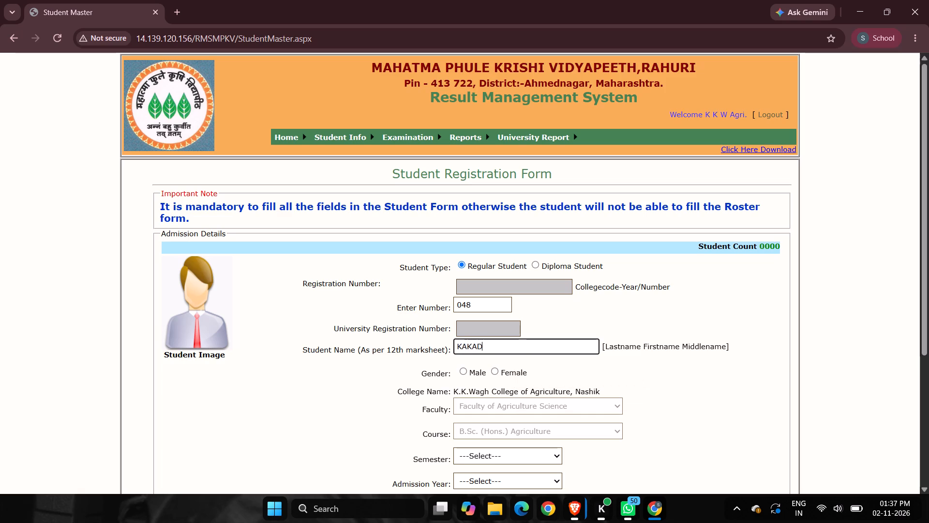
{"action": "left_click", "coordinate": [478, 352]}
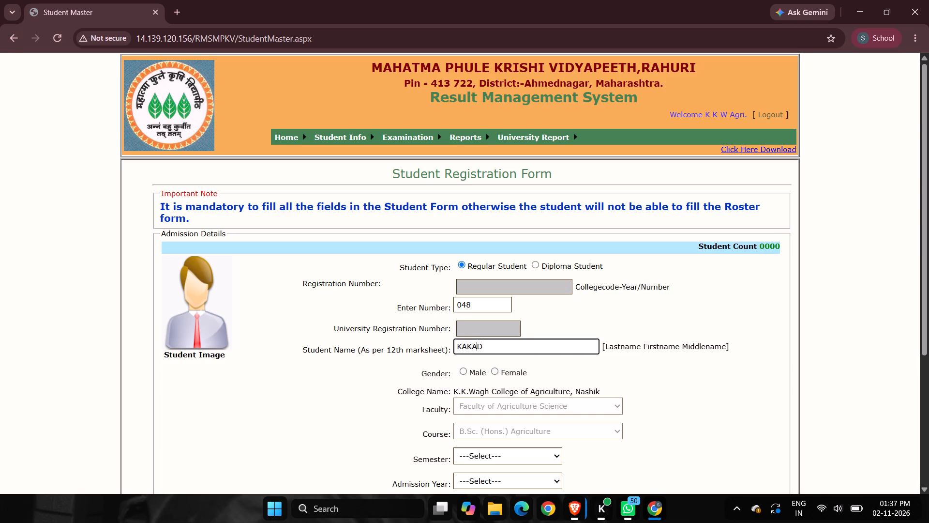
{"action": "left_click", "coordinate": [489, 351]}
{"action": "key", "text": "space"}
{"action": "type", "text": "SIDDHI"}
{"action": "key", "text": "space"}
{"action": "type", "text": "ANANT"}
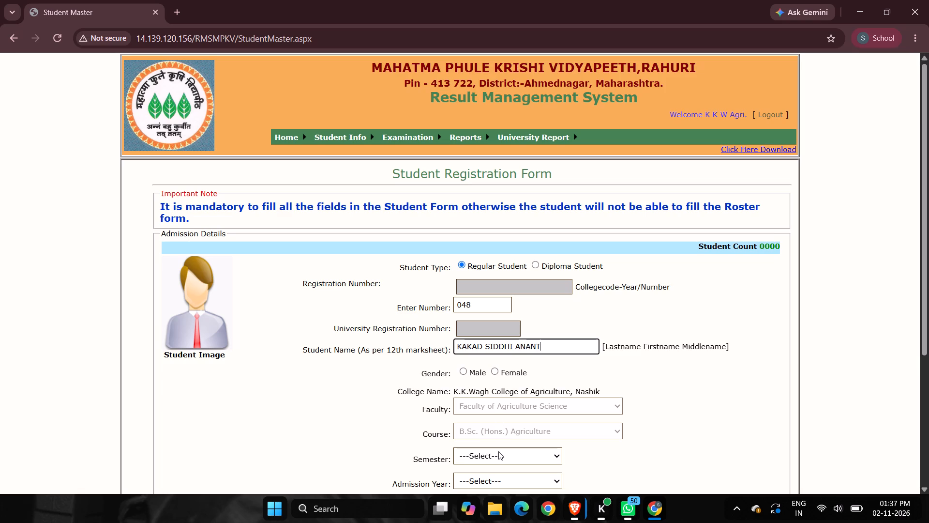
Set the semester to I and the admission year to 2026-2027.
{"action": "left_click", "coordinate": [499, 451]}
{"action": "left_click", "coordinate": [497, 445]}
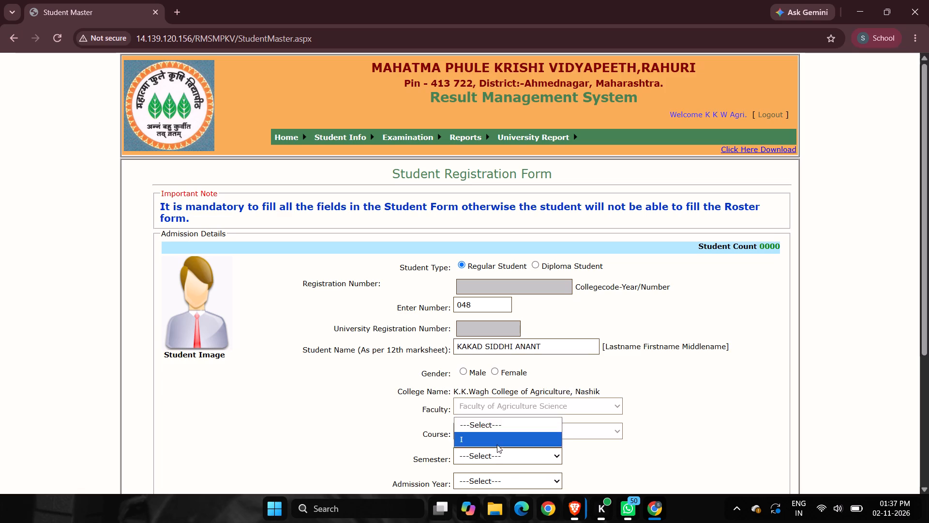
{"action": "left_click", "coordinate": [545, 475]}
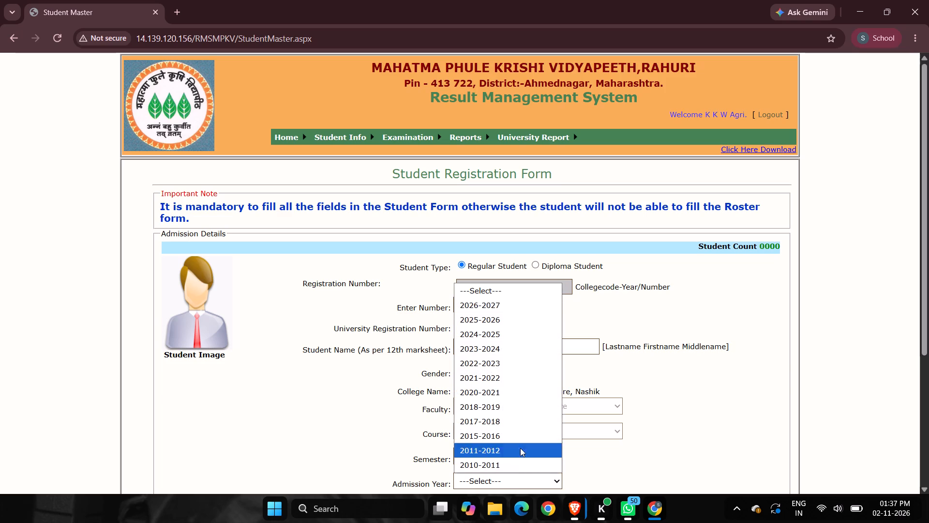
{"action": "left_click", "coordinate": [477, 305]}
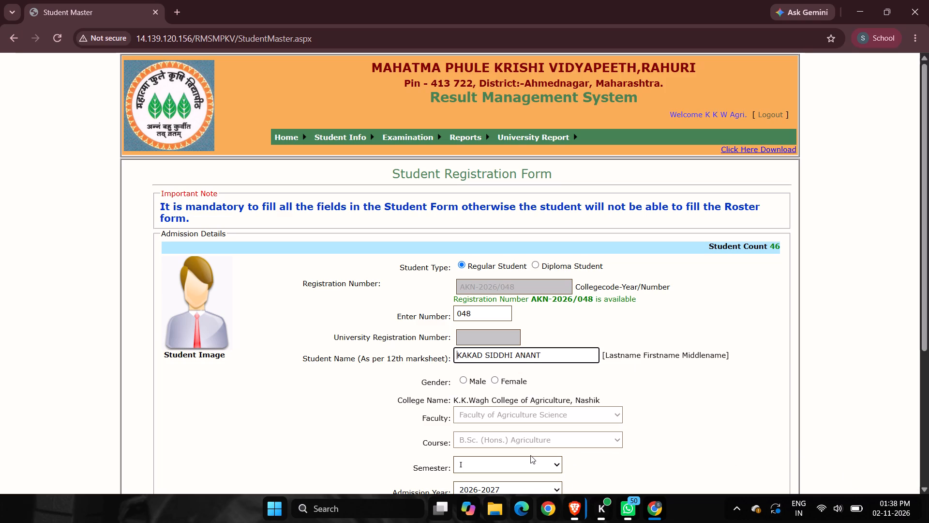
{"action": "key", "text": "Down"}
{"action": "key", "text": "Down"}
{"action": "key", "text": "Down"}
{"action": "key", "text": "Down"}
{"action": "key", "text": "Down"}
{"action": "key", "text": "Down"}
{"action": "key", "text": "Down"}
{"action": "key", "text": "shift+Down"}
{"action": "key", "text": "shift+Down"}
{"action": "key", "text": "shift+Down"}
Set the student's gender to Female.
{"action": "scroll", "coordinate": [535, 413], "scroll_direction": "down", "scroll_amount": 4}
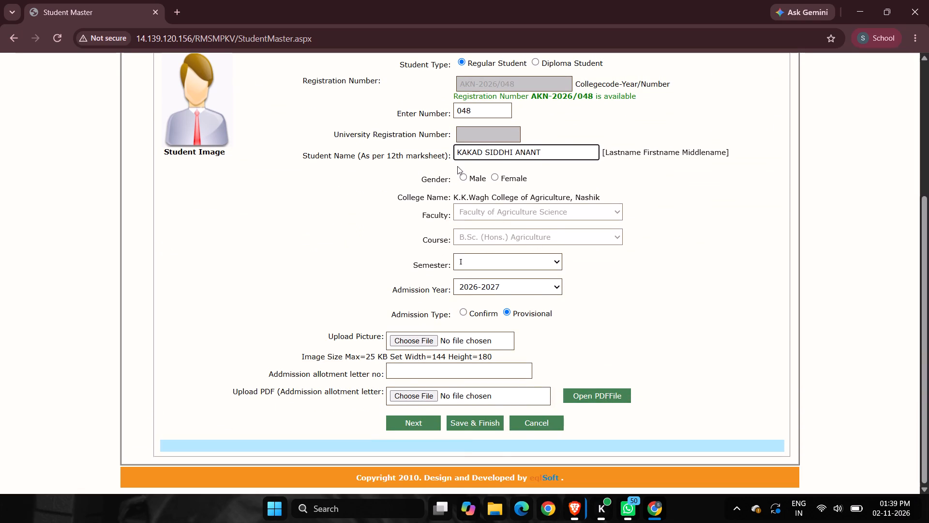
{"action": "left_click", "coordinate": [493, 178]}
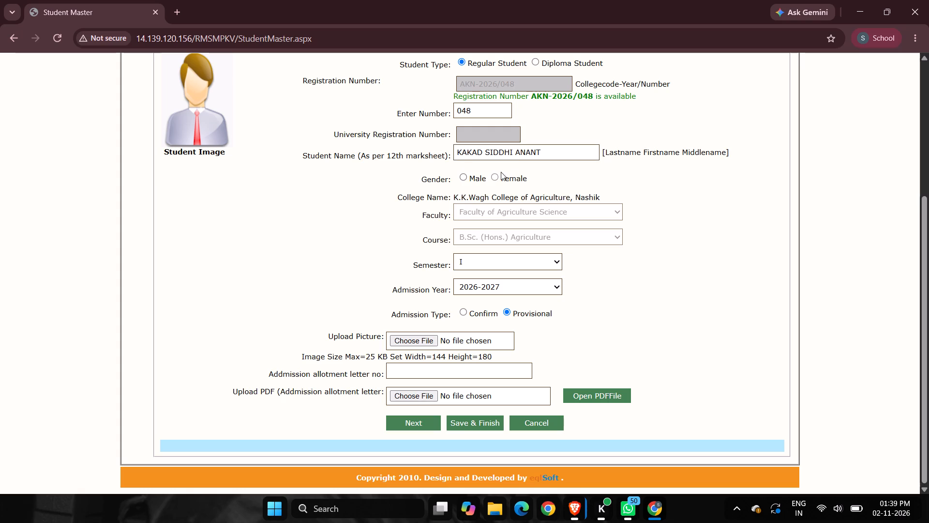
{"action": "left_click", "coordinate": [495, 178]}
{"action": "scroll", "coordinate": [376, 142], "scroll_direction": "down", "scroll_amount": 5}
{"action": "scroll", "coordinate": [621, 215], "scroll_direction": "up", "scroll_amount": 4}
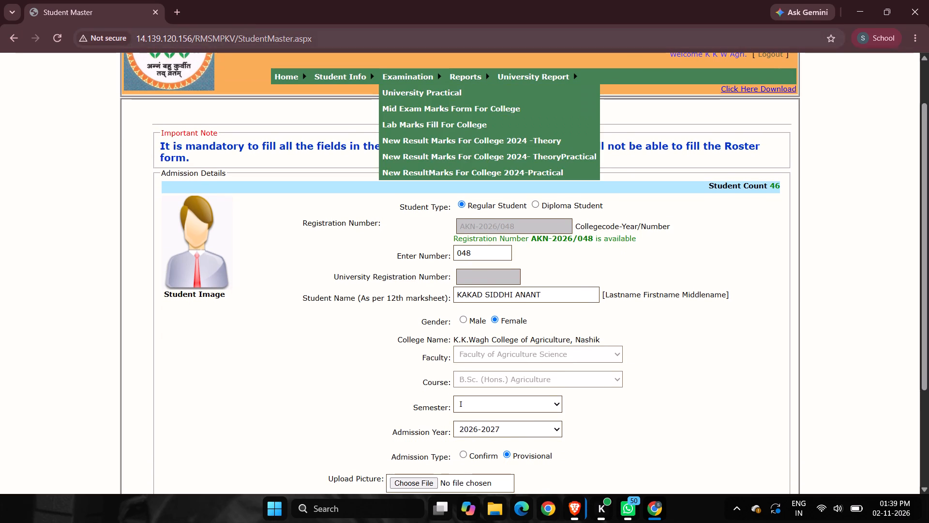
Open a new browser tab and start a Google search with "WATS".
{"action": "left_click", "coordinate": [178, 13]}
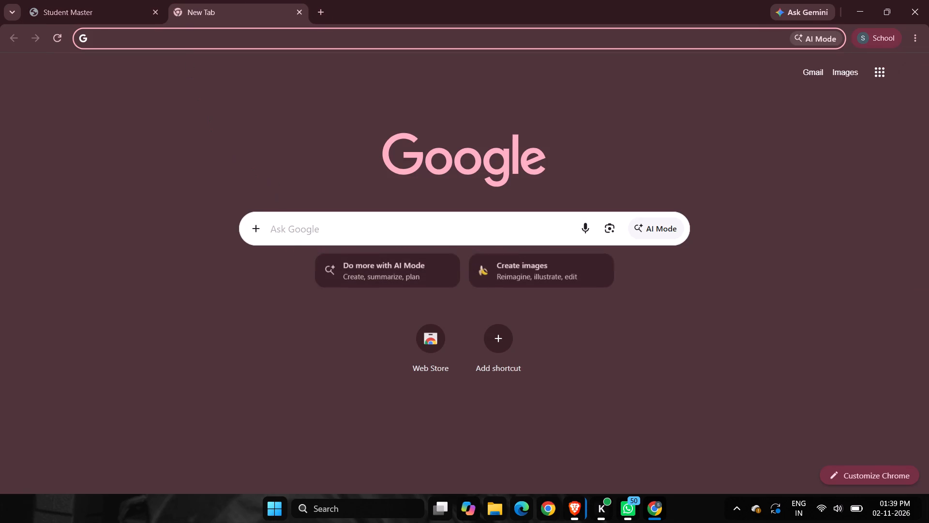
{"action": "left_click", "coordinate": [300, 232]}
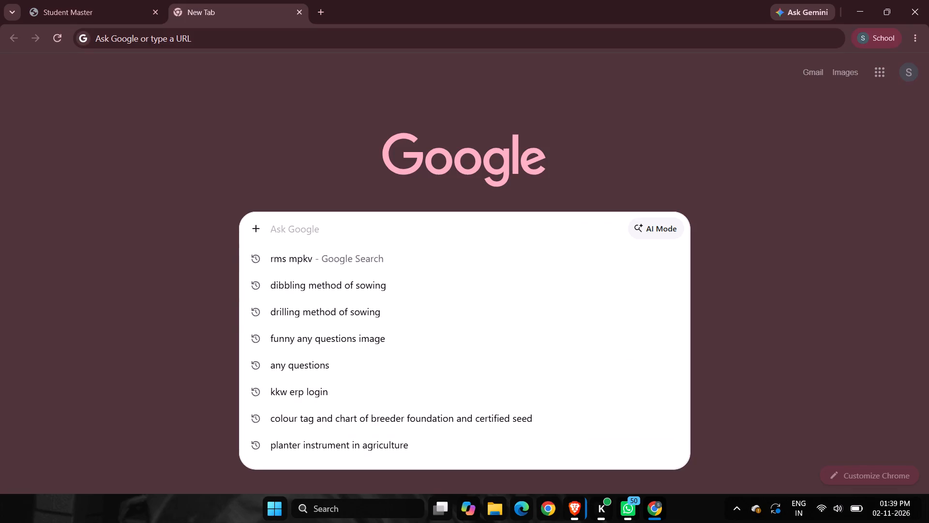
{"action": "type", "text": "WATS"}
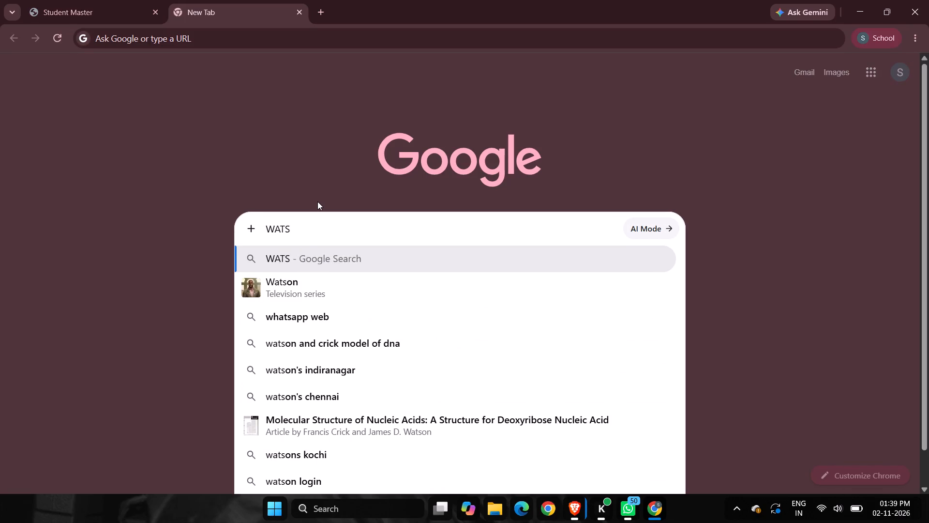
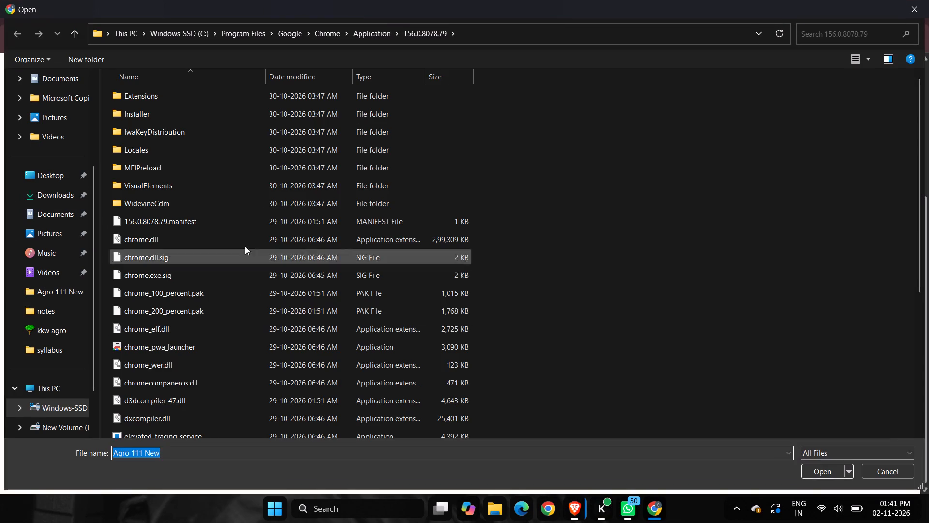
Choose the JPEG "WhatsApp Image 2026-11-02 at 1.39.43 PM (1)" from the Downloads folder as the student's upload picture.
{"action": "double_click", "coordinate": [66, 200]}
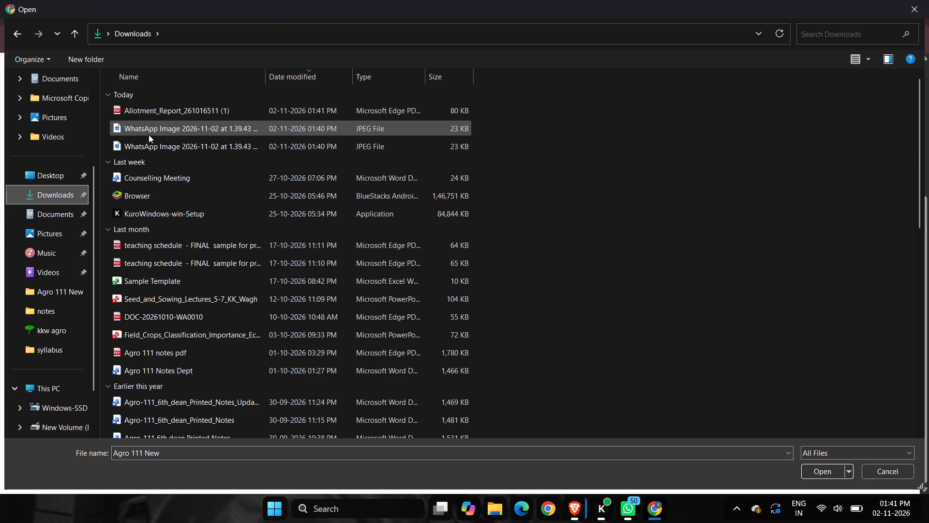
{"action": "left_click", "coordinate": [149, 134]}
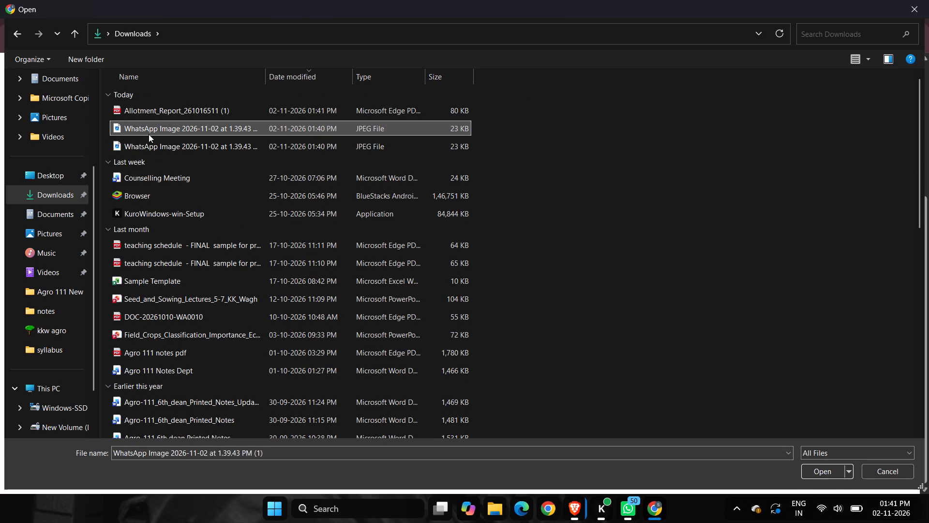
{"action": "double_click", "coordinate": [149, 134]}
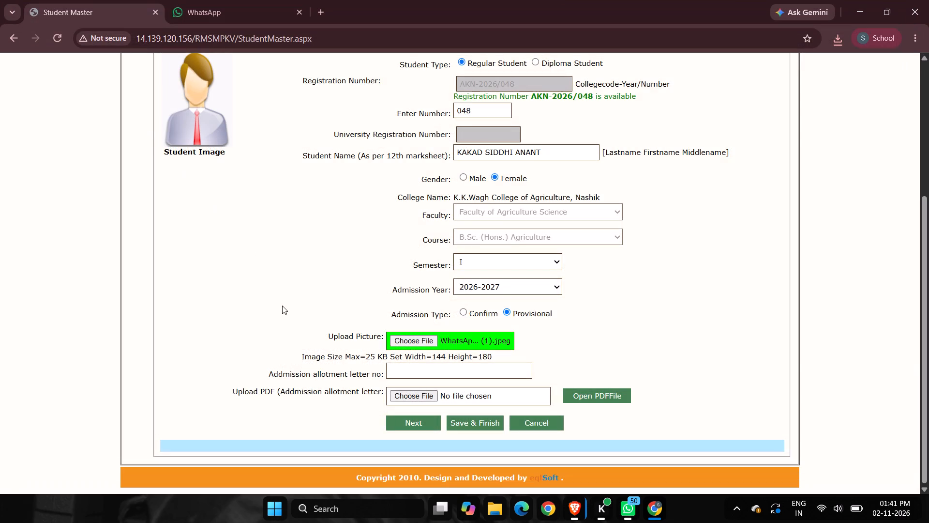
Attach the allotment report PDF from the Downloads folder as the admission allotment letter.
{"action": "left_click", "coordinate": [404, 396]}
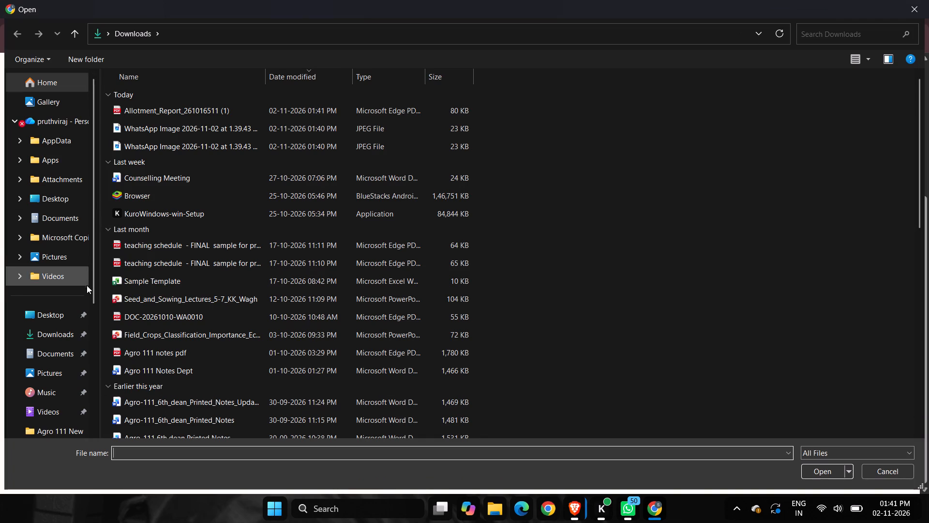
{"action": "left_click", "coordinate": [66, 333]}
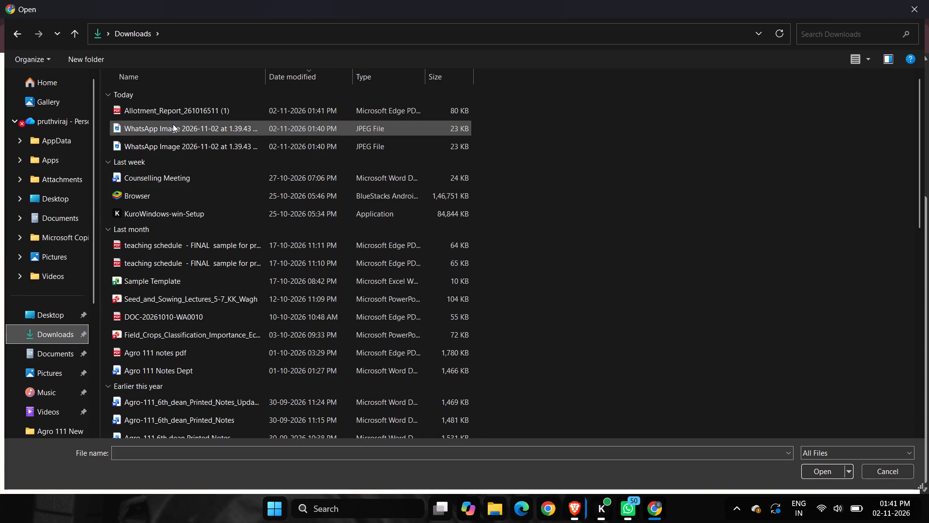
{"action": "double_click", "coordinate": [171, 107]}
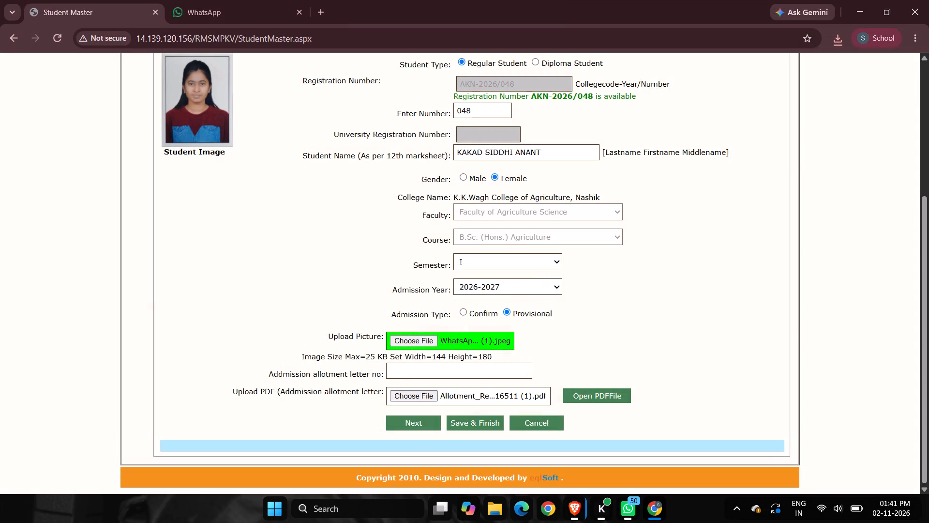
Enter the student's admission allotment letter number.
{"action": "left_click", "coordinate": [393, 375]}
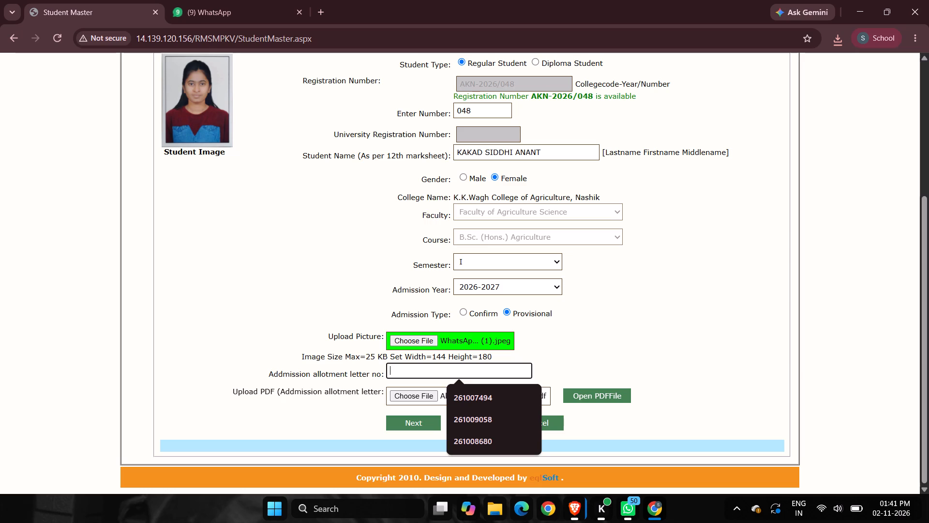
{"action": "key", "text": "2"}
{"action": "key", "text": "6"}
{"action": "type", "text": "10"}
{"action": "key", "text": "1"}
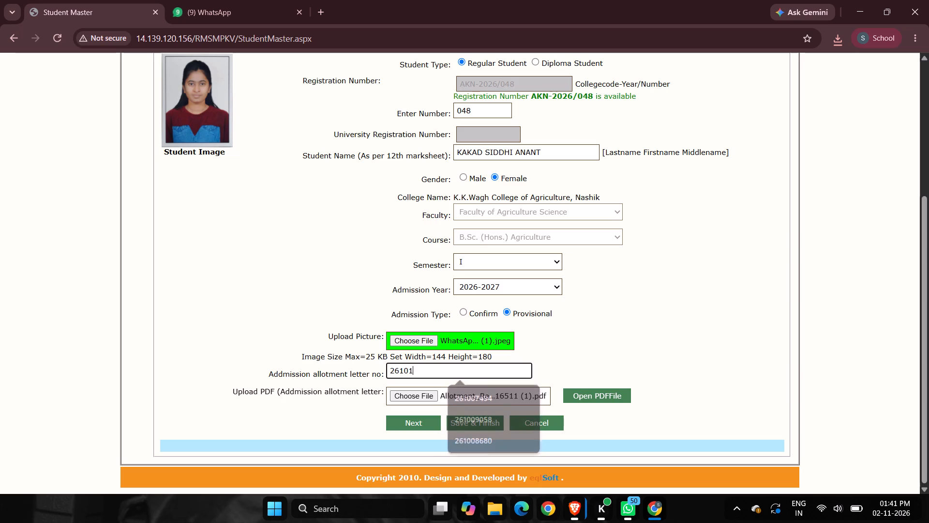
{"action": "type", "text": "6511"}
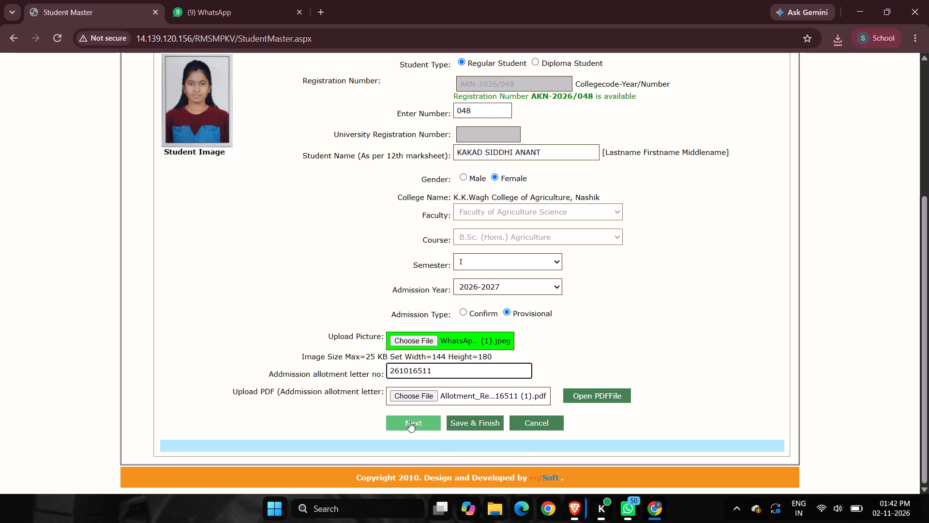
Submit the completed admission details to continue to the next section of the registration form.
{"action": "scroll", "coordinate": [448, 273], "scroll_direction": "down", "scroll_amount": 1}
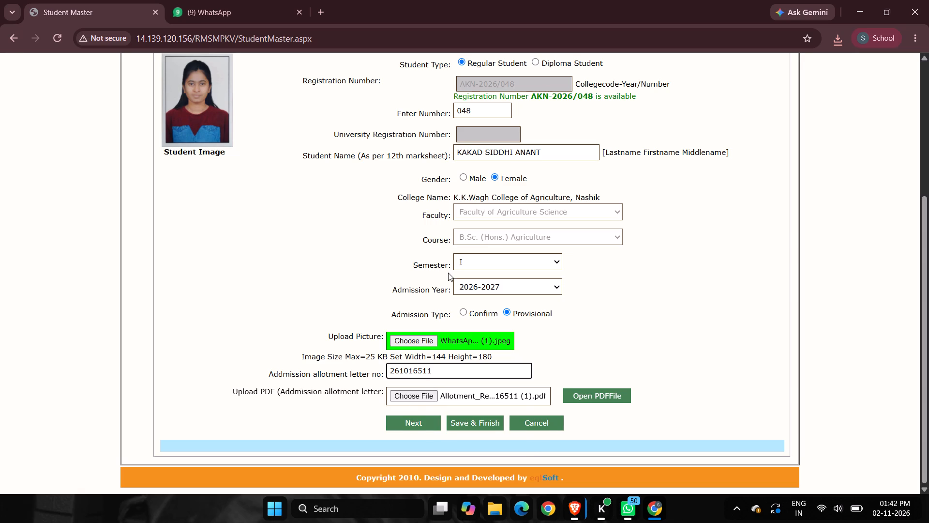
{"action": "scroll", "coordinate": [448, 273], "scroll_direction": "down", "scroll_amount": 2}
{"action": "left_click", "coordinate": [416, 426]}
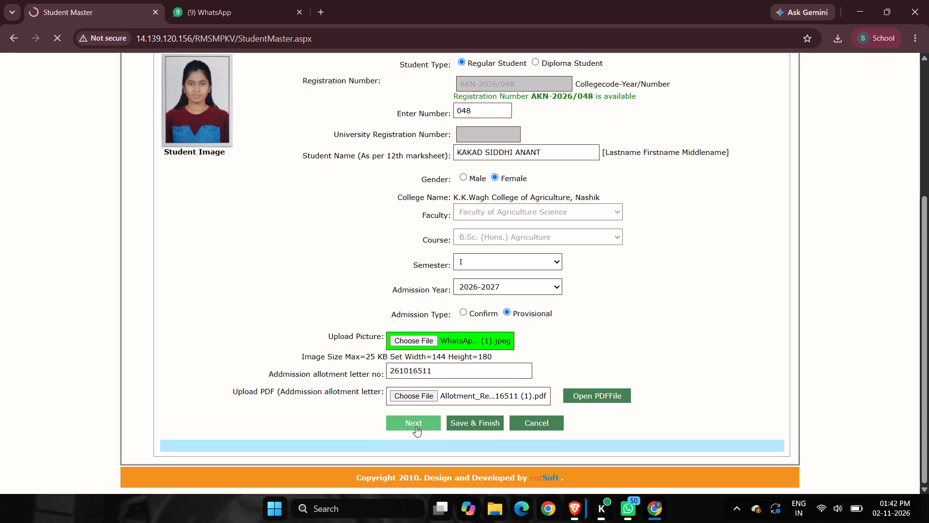
{"action": "left_click", "coordinate": [416, 426]}
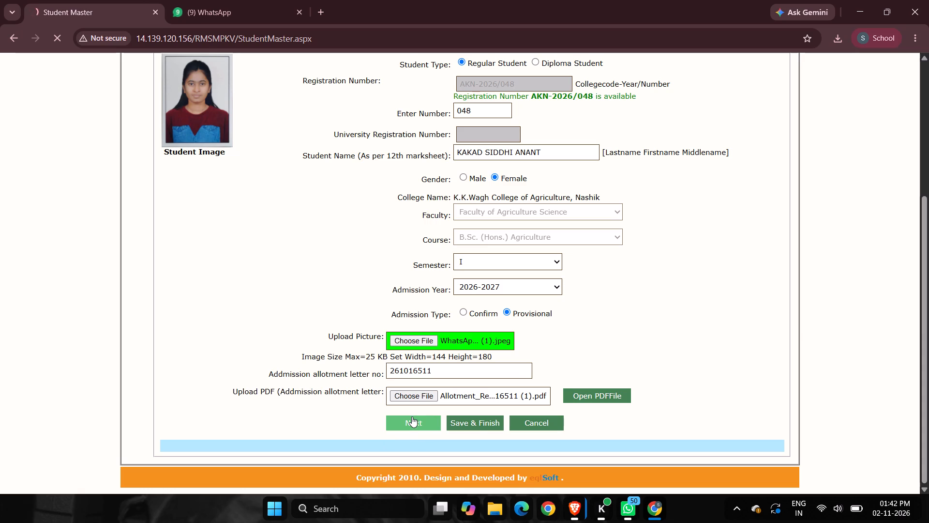
{"action": "left_click", "coordinate": [412, 416]}
{"action": "left_click", "coordinate": [417, 421]}
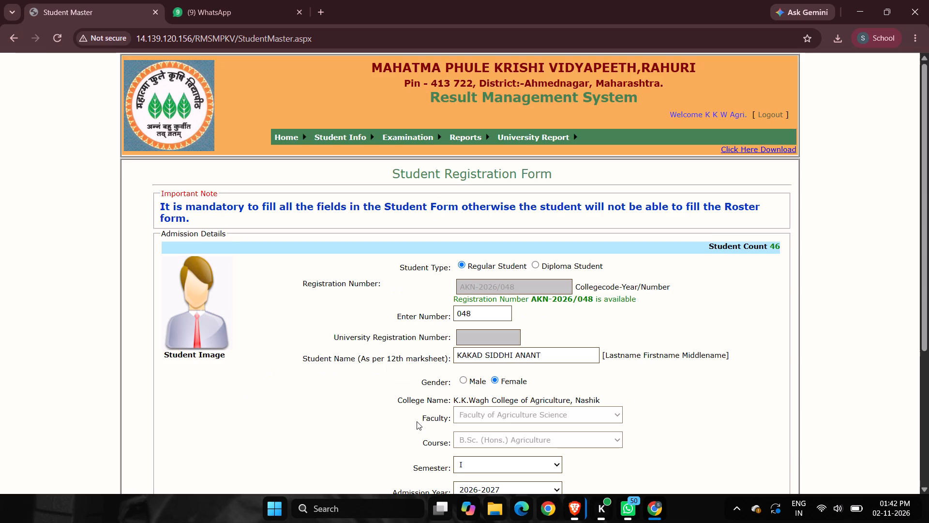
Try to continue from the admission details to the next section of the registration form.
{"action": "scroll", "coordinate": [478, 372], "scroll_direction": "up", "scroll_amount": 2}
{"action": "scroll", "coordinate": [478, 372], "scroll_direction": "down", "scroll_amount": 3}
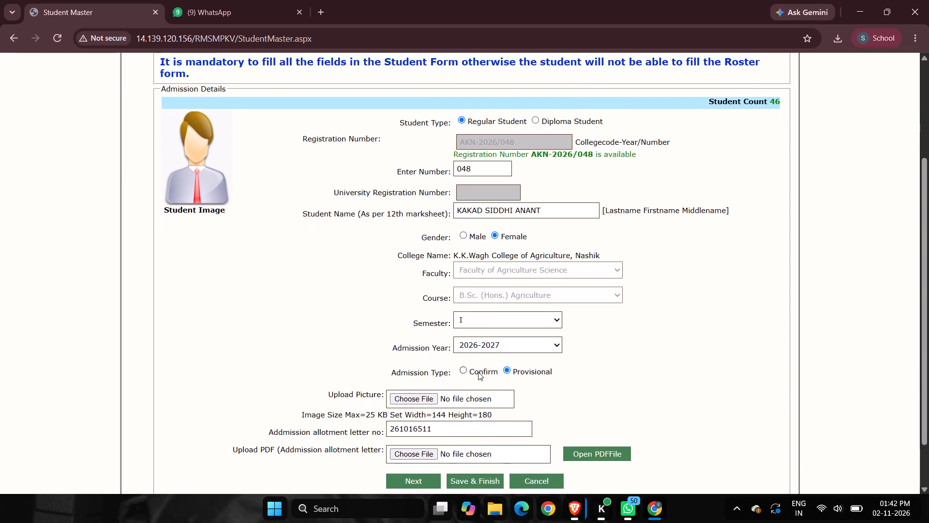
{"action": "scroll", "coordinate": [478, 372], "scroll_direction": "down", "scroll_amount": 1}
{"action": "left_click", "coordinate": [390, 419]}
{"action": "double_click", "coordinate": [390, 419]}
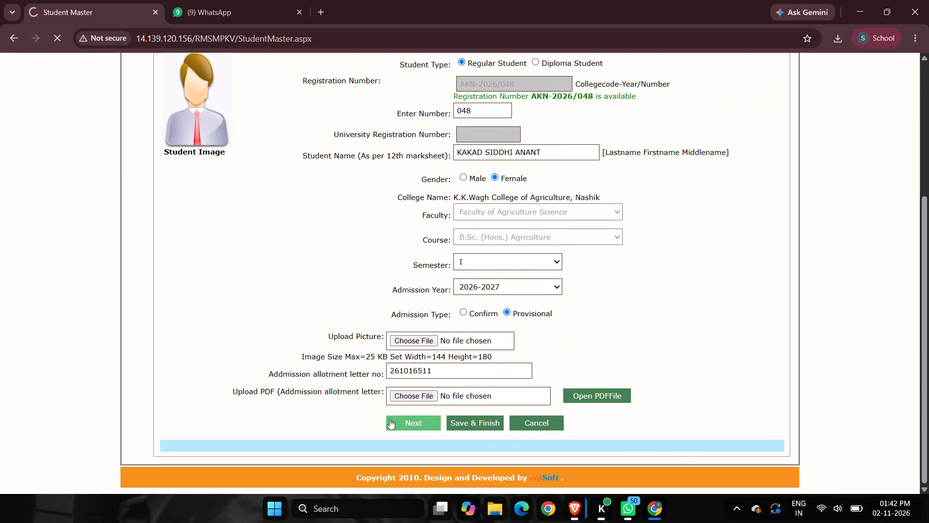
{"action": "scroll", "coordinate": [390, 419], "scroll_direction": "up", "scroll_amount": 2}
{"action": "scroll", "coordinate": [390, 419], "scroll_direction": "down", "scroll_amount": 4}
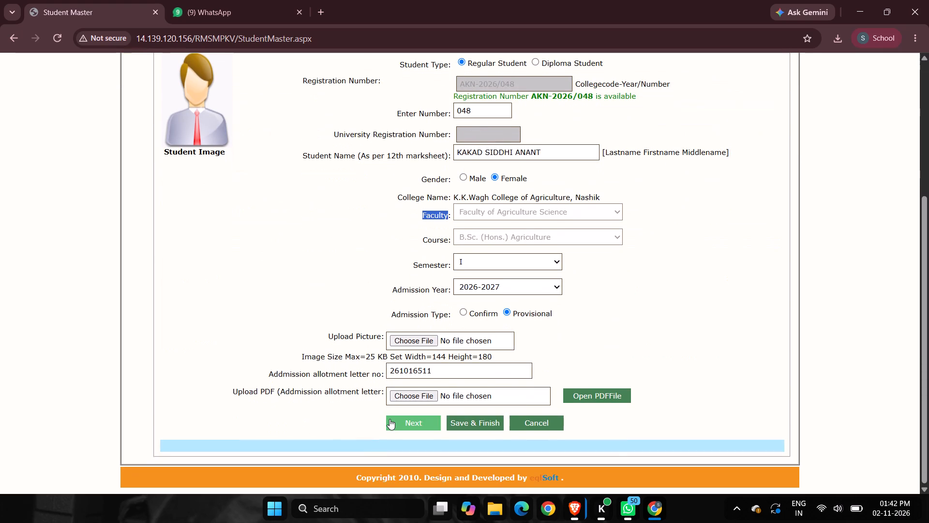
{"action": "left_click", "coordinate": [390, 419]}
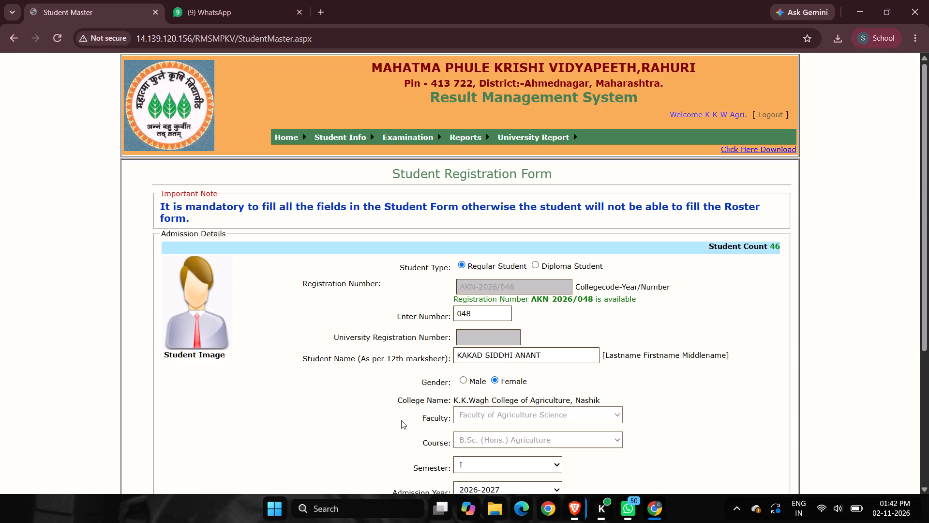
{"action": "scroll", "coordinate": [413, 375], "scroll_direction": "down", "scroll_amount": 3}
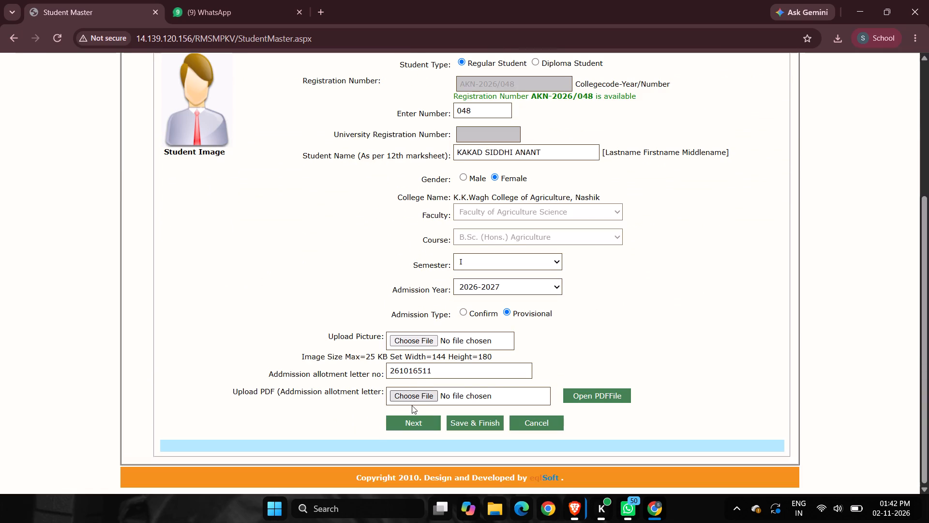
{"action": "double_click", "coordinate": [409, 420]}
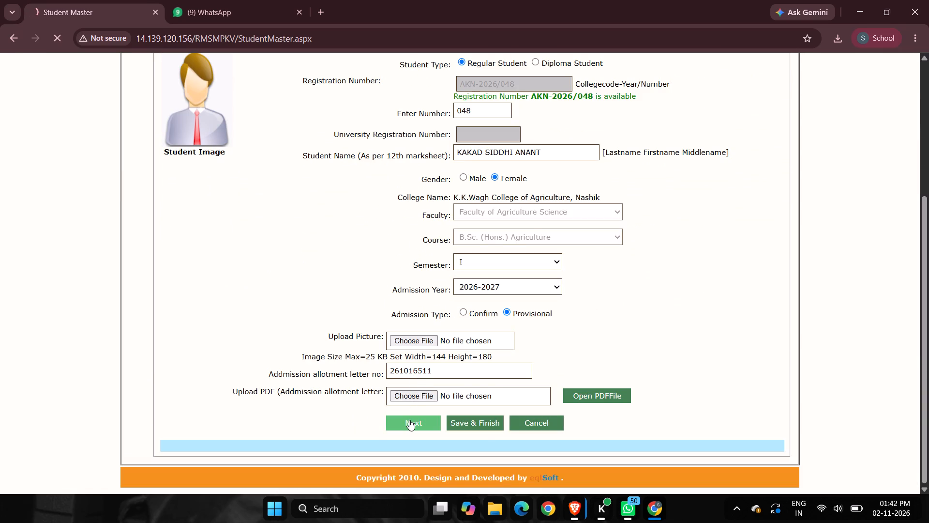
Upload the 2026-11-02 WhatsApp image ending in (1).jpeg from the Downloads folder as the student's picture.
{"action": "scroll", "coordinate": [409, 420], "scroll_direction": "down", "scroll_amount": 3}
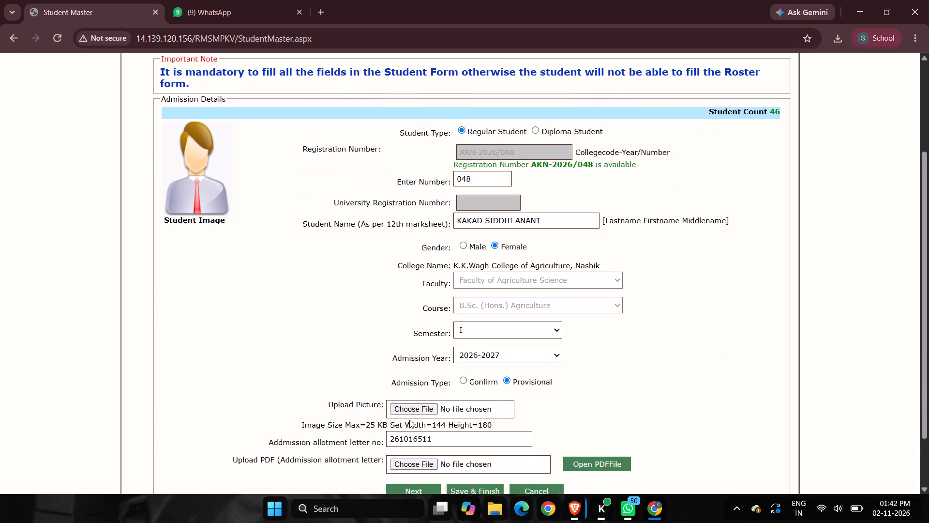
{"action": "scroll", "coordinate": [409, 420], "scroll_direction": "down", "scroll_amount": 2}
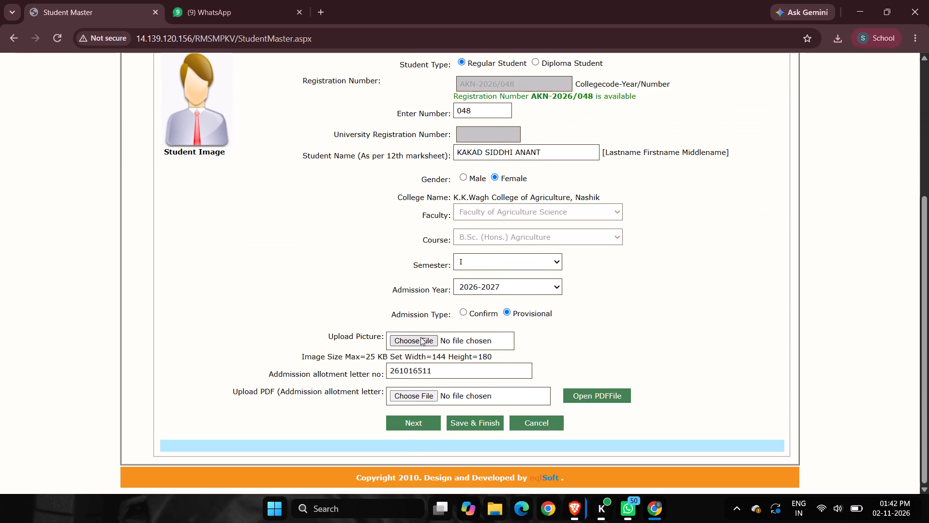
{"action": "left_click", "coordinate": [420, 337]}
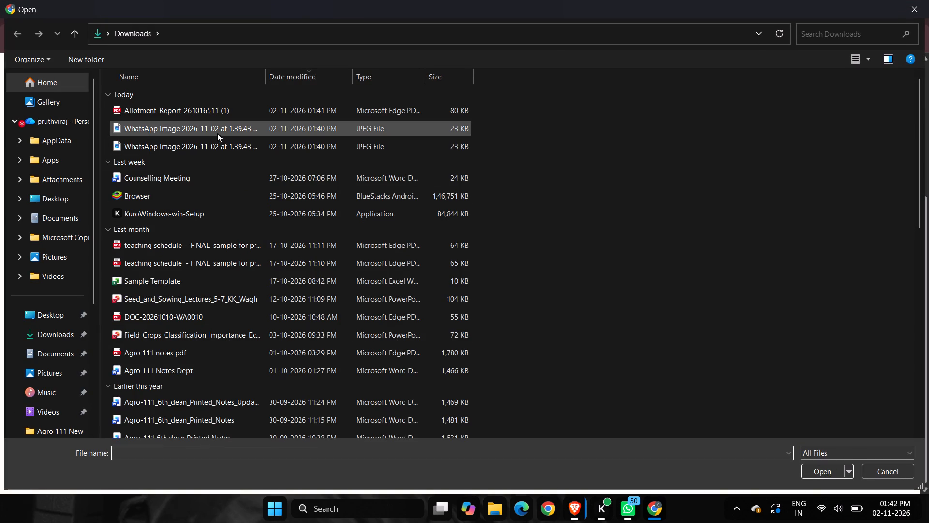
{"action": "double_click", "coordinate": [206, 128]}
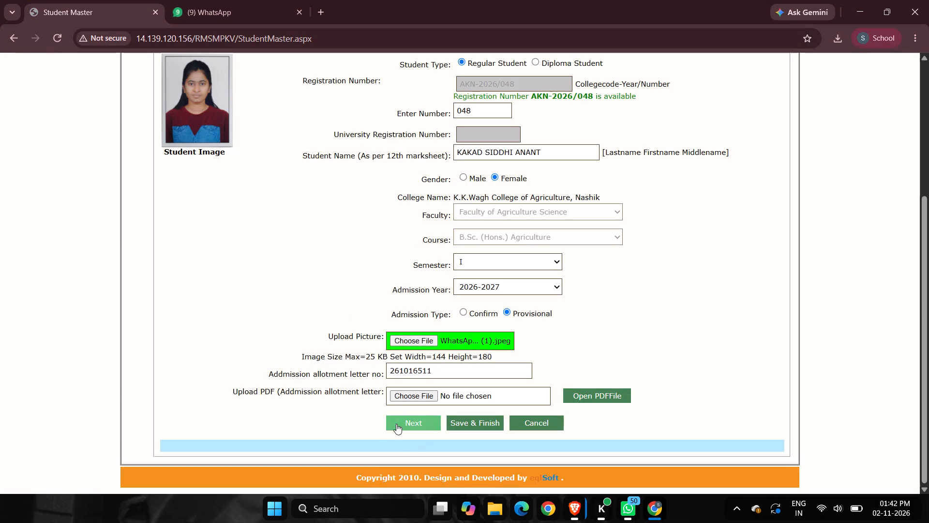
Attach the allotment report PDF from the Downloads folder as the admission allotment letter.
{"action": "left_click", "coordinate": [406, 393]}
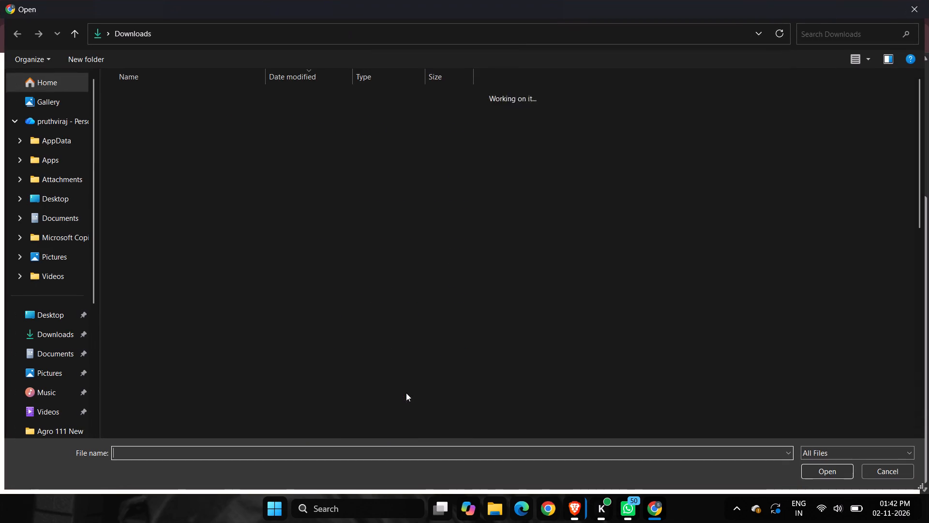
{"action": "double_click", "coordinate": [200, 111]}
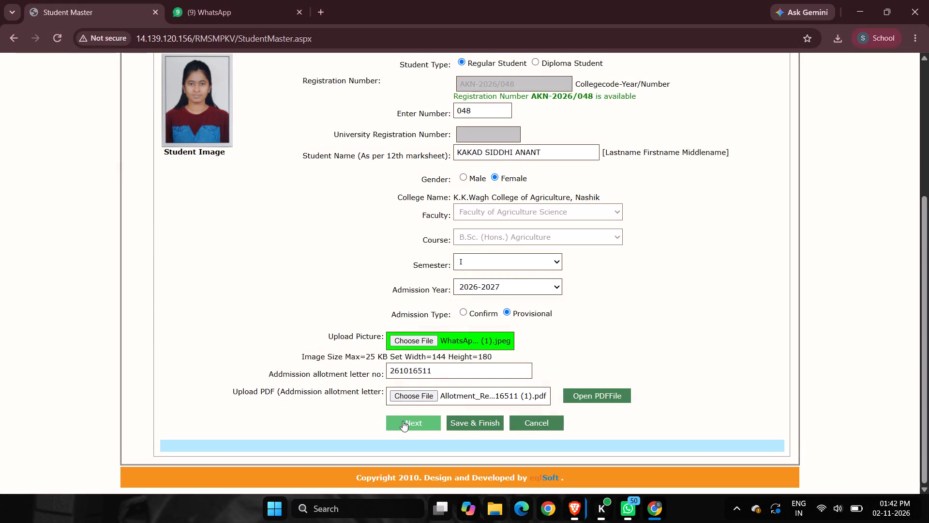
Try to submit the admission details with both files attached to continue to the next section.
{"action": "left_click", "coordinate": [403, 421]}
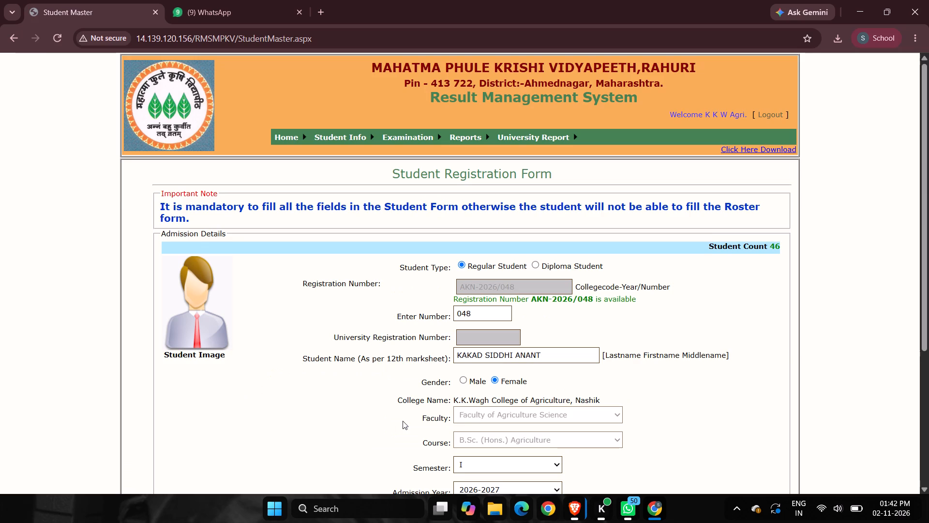
Attach the WhatsApp image ending in (1).jpeg from the Downloads folder again as the student's picture.
{"action": "scroll", "coordinate": [403, 421], "scroll_direction": "down", "scroll_amount": 5}
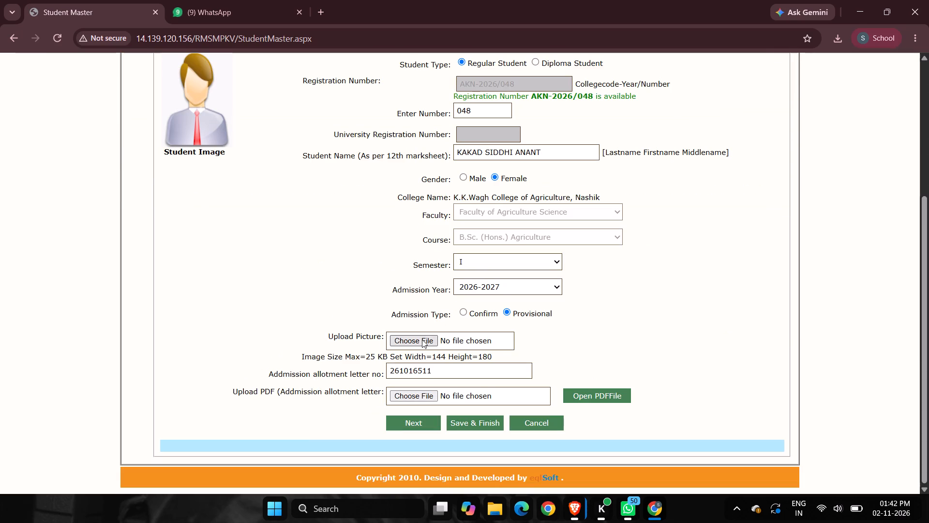
{"action": "left_click", "coordinate": [422, 340]}
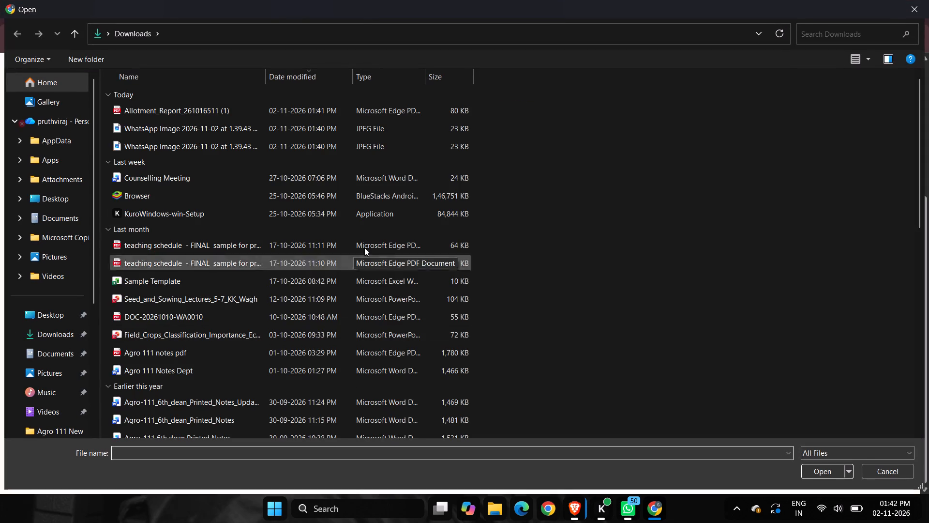
{"action": "double_click", "coordinate": [306, 129]}
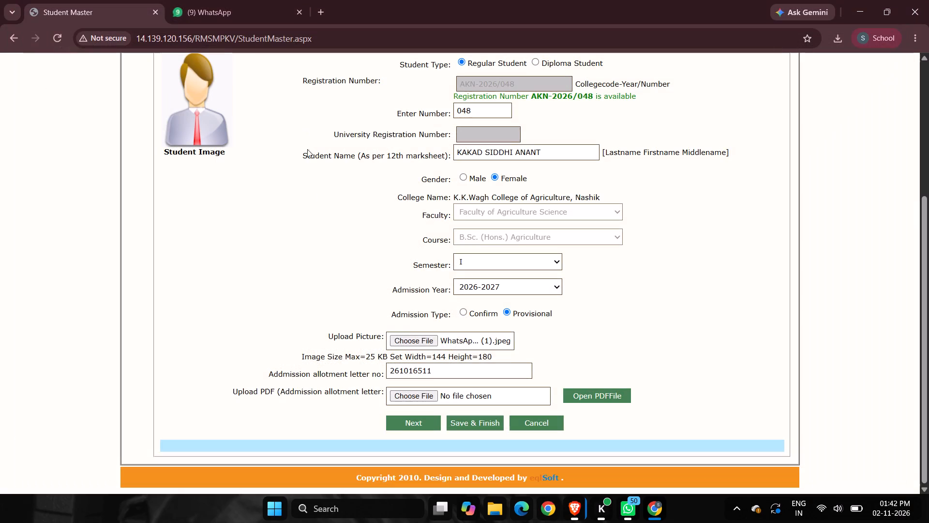
Attach the allotment report PDF from Downloads again as the admission allotment letter.
{"action": "left_click", "coordinate": [399, 389]}
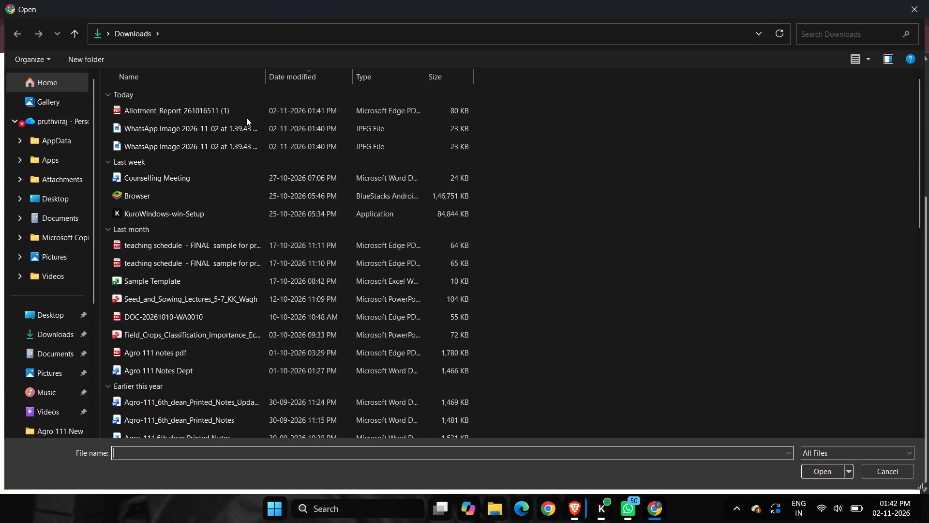
{"action": "double_click", "coordinate": [225, 109]}
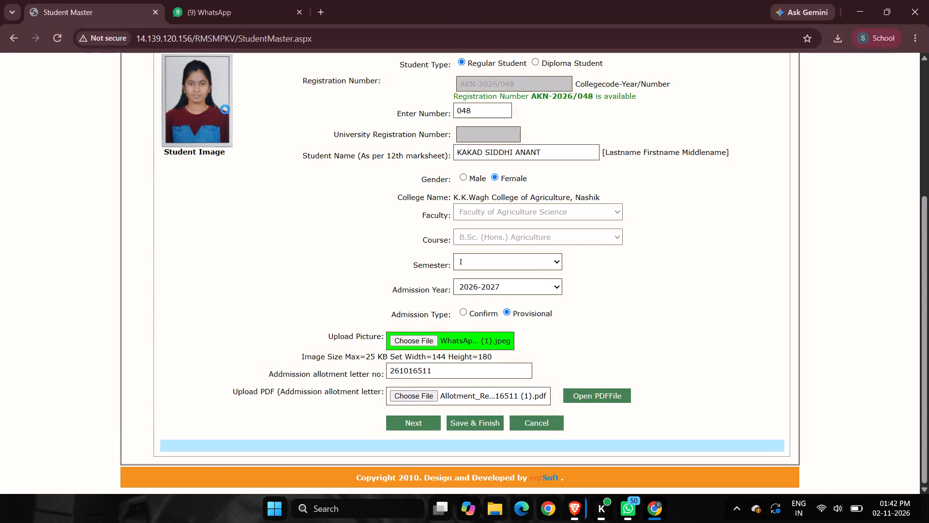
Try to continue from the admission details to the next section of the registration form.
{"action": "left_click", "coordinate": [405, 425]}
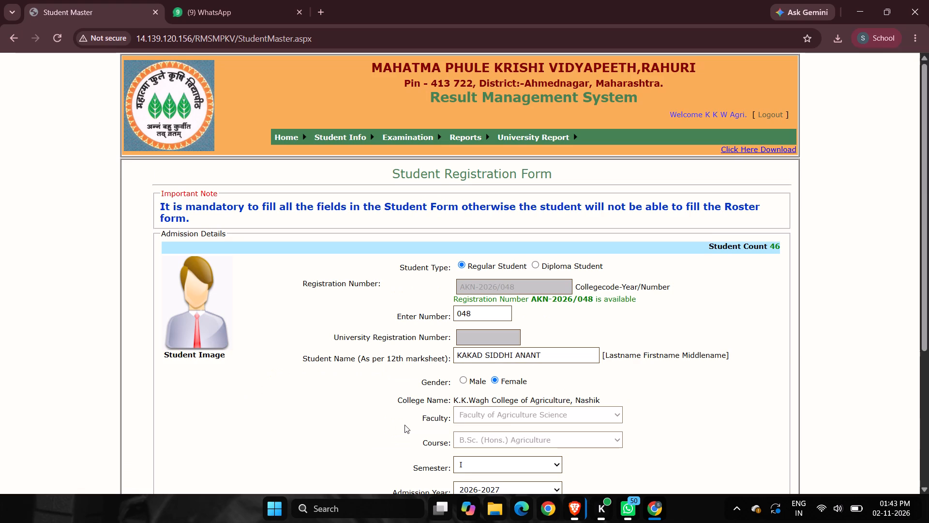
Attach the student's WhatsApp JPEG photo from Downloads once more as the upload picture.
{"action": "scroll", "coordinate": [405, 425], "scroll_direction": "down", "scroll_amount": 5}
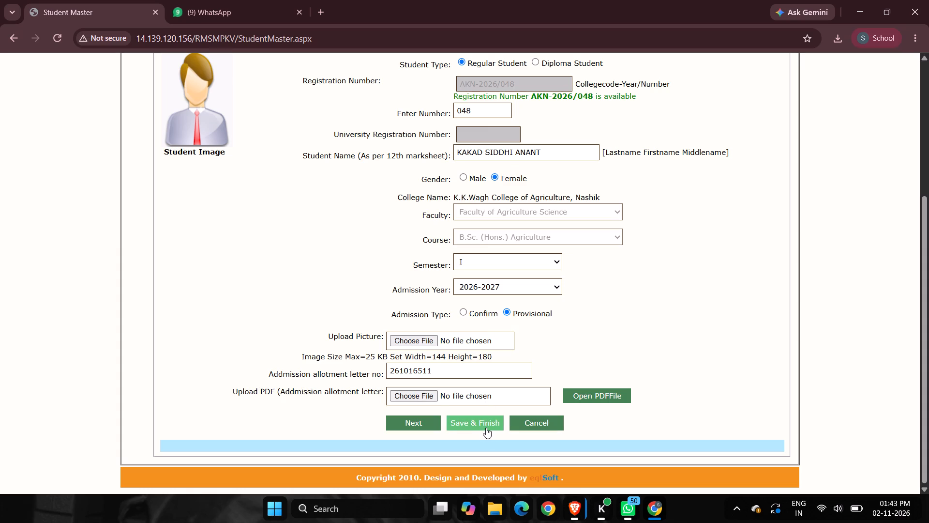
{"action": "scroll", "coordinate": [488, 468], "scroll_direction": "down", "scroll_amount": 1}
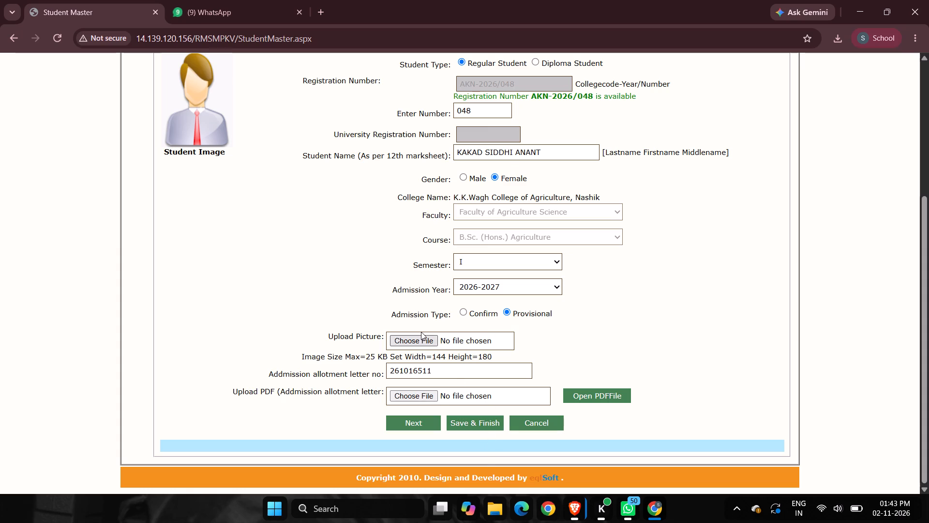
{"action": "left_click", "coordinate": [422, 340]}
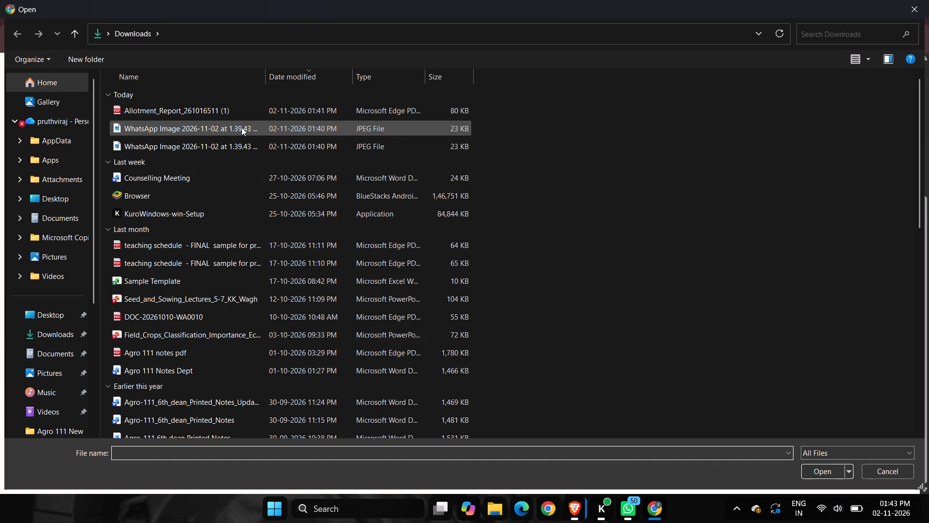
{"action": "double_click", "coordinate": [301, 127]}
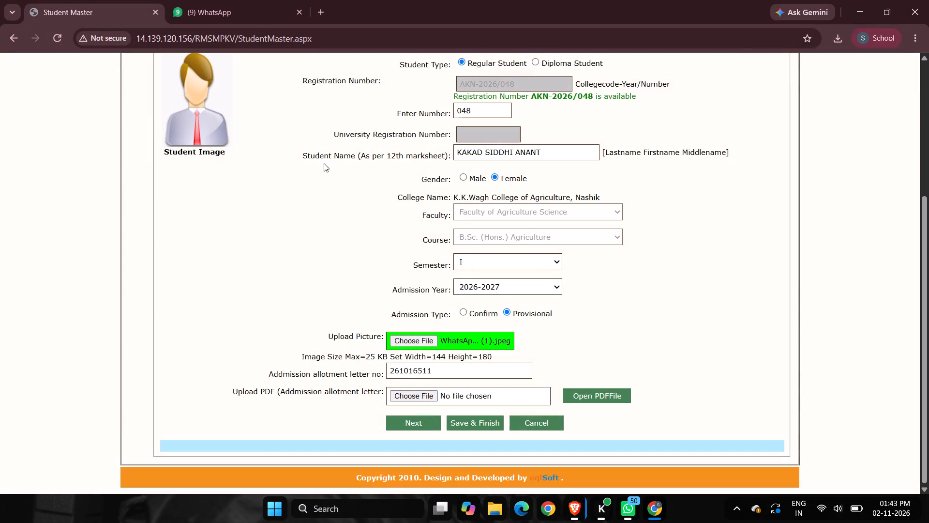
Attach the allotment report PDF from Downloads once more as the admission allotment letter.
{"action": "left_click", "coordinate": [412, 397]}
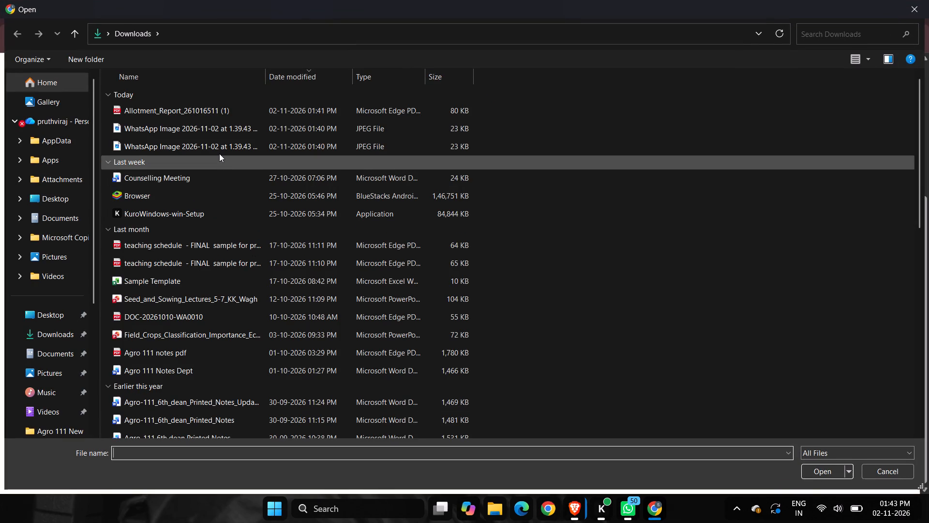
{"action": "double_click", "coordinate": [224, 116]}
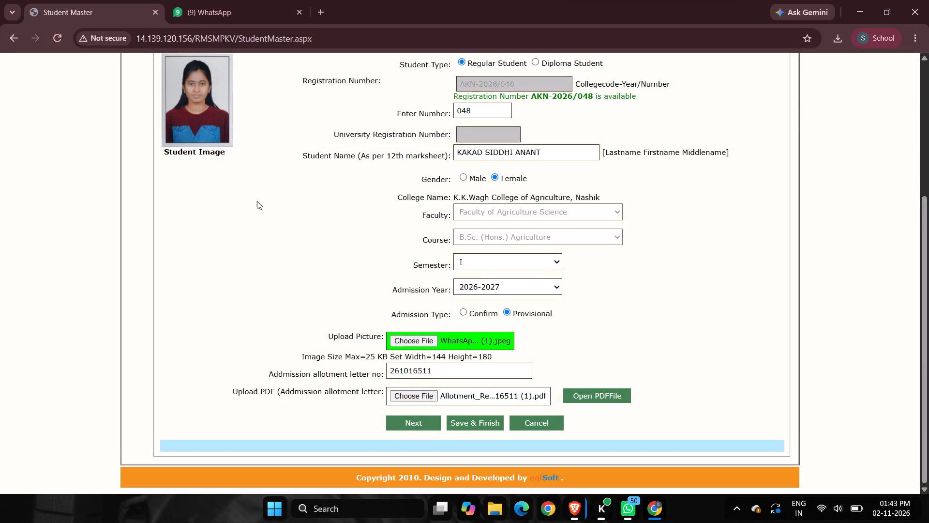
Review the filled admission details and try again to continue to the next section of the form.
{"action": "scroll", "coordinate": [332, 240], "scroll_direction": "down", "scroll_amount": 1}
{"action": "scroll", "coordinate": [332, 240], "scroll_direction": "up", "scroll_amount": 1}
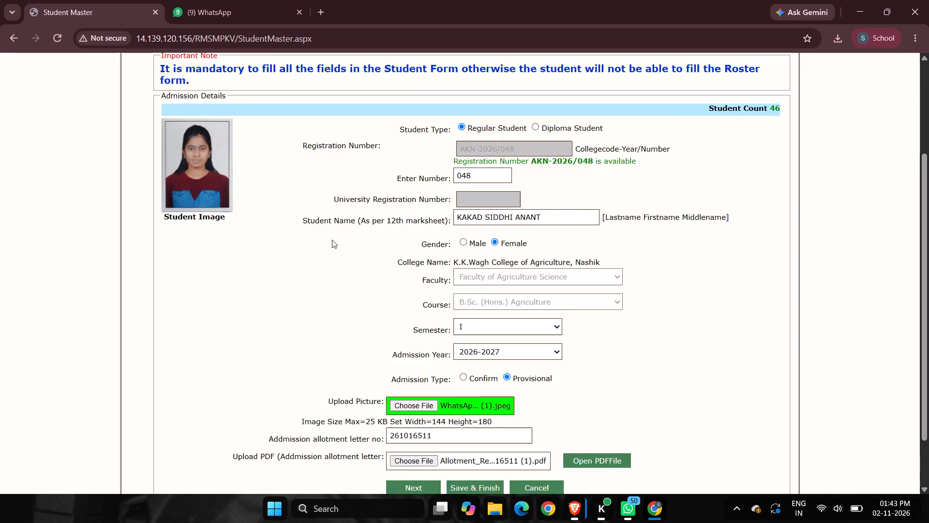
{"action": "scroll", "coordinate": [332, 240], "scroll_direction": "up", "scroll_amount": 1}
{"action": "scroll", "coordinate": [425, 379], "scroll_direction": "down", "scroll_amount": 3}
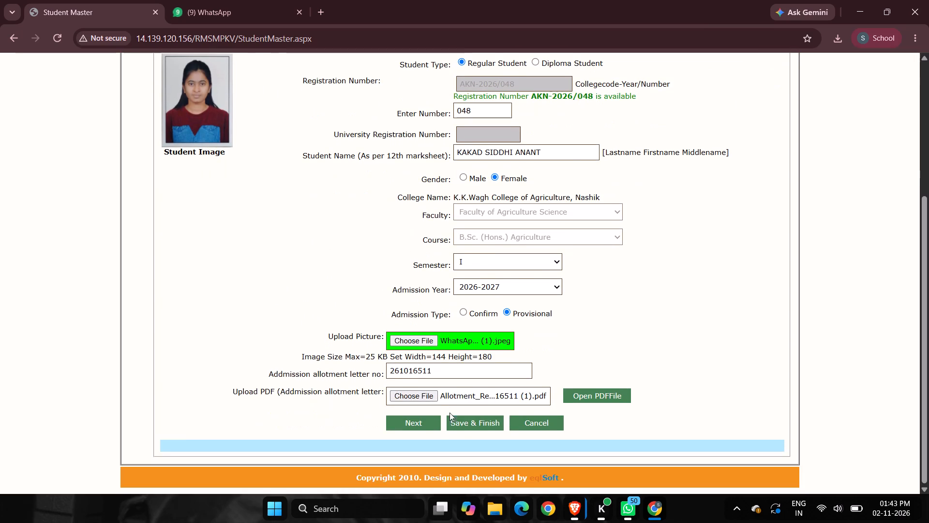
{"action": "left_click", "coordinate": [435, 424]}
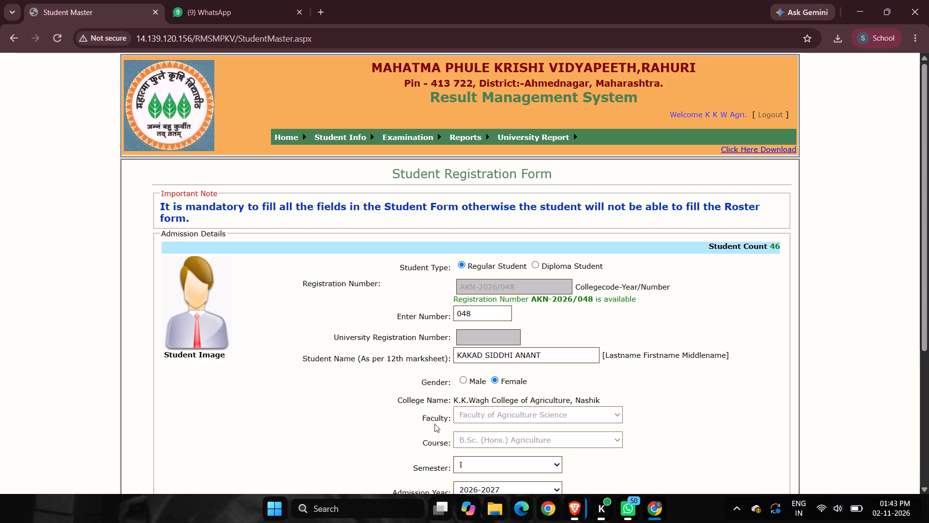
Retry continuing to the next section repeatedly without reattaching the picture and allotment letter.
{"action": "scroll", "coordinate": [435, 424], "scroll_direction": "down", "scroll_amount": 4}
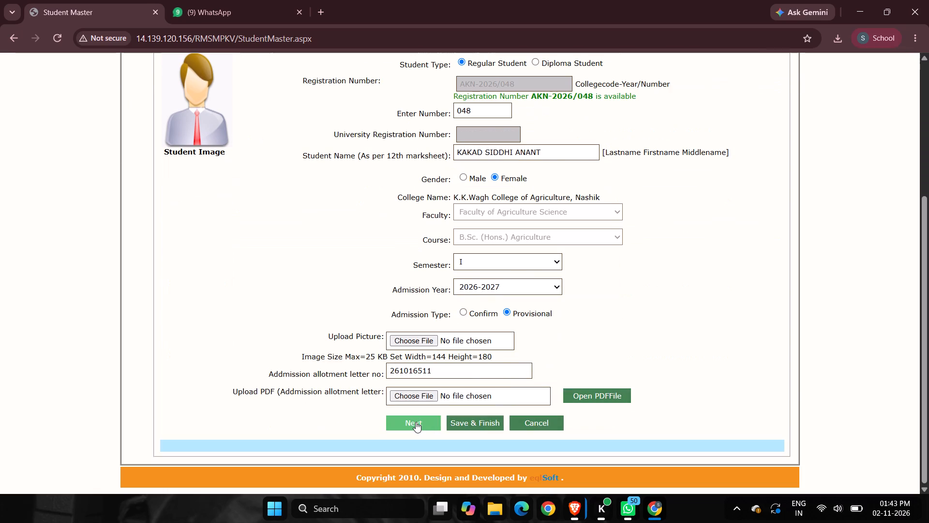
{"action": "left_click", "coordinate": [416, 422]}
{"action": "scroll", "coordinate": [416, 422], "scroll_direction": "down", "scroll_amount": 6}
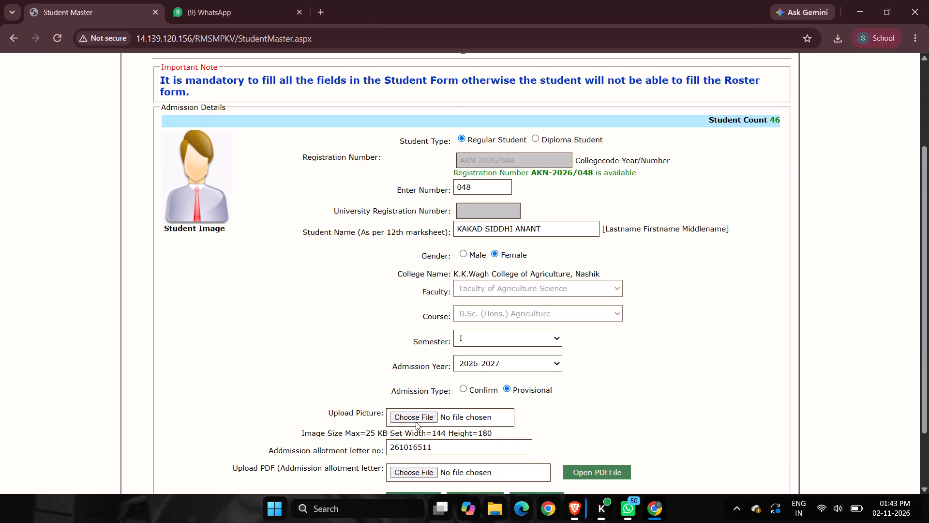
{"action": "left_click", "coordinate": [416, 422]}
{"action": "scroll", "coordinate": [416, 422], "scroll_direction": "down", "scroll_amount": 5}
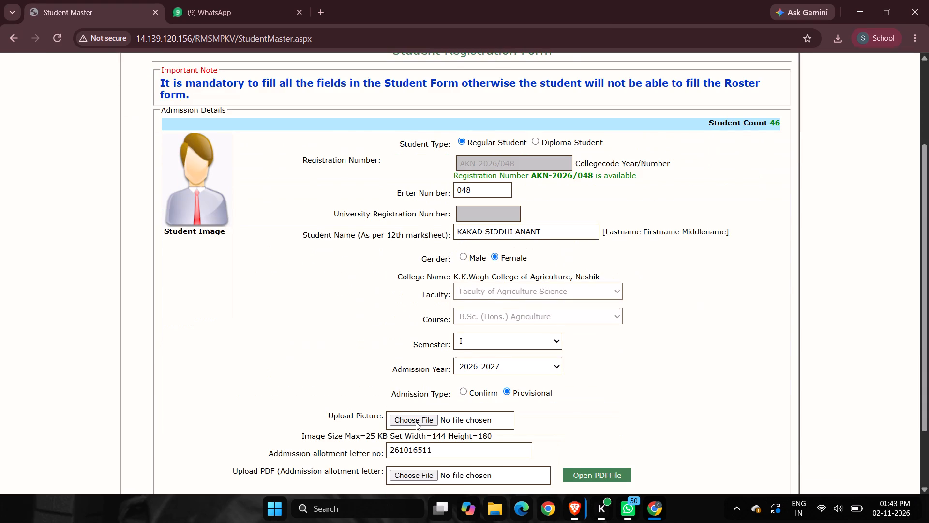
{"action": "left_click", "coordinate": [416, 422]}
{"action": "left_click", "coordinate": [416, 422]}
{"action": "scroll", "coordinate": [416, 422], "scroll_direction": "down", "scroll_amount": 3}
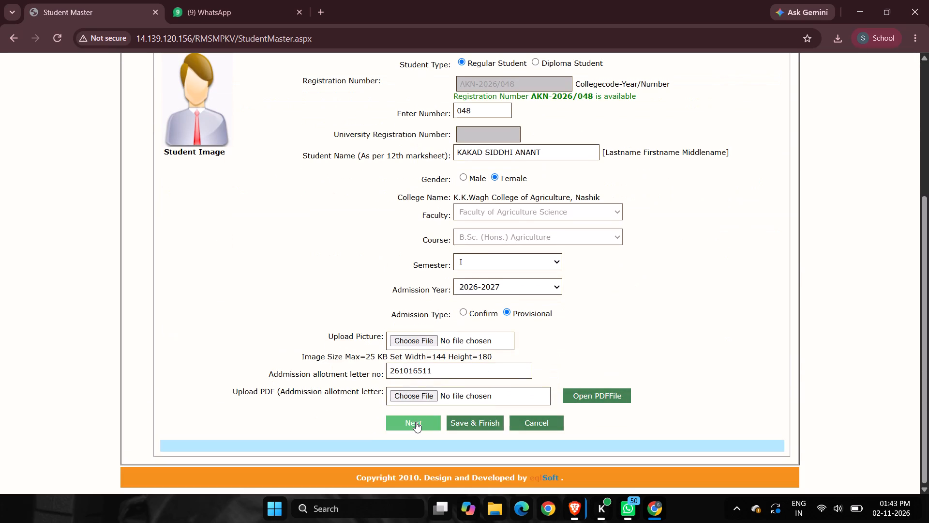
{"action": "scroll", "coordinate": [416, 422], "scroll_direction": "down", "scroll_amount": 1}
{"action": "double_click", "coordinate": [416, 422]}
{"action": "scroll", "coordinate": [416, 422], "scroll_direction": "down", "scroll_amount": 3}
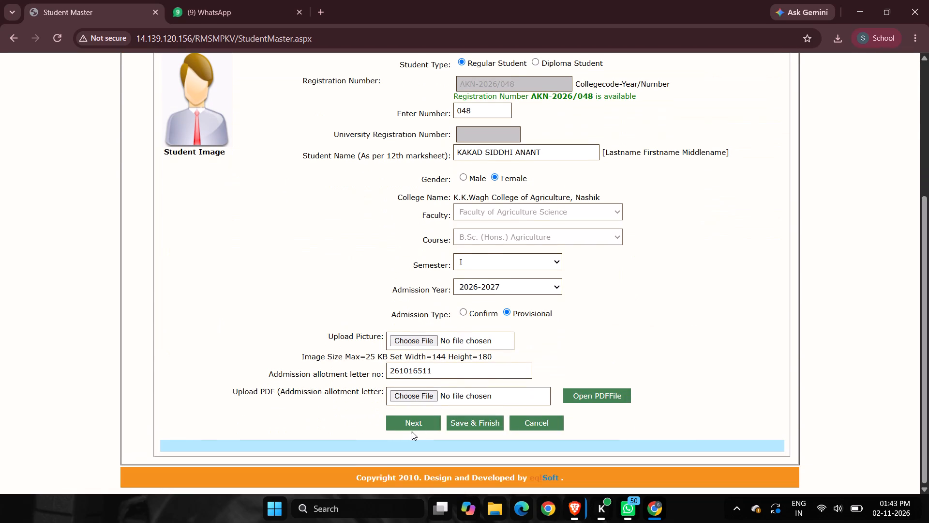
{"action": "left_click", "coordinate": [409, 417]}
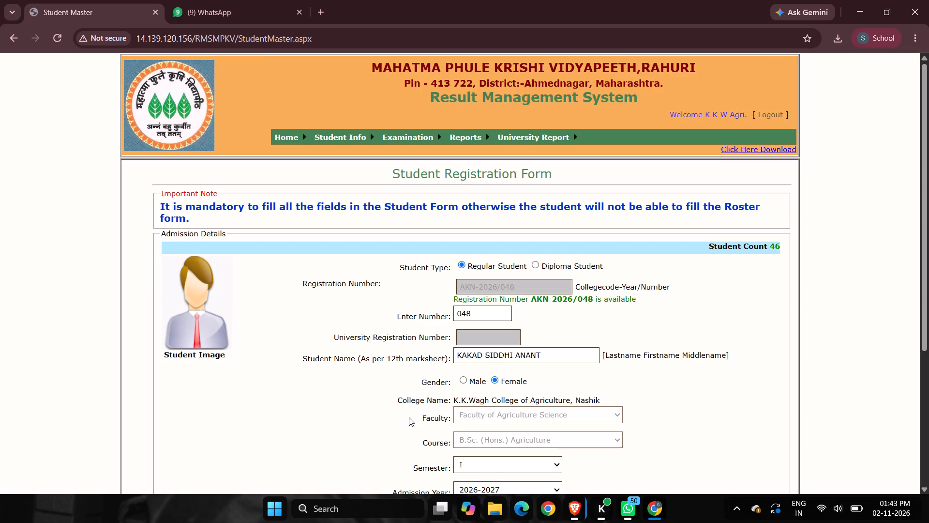
Leave the registration form and reopen the Student Master list of student records.
{"action": "scroll", "coordinate": [409, 417], "scroll_direction": "down", "scroll_amount": 3}
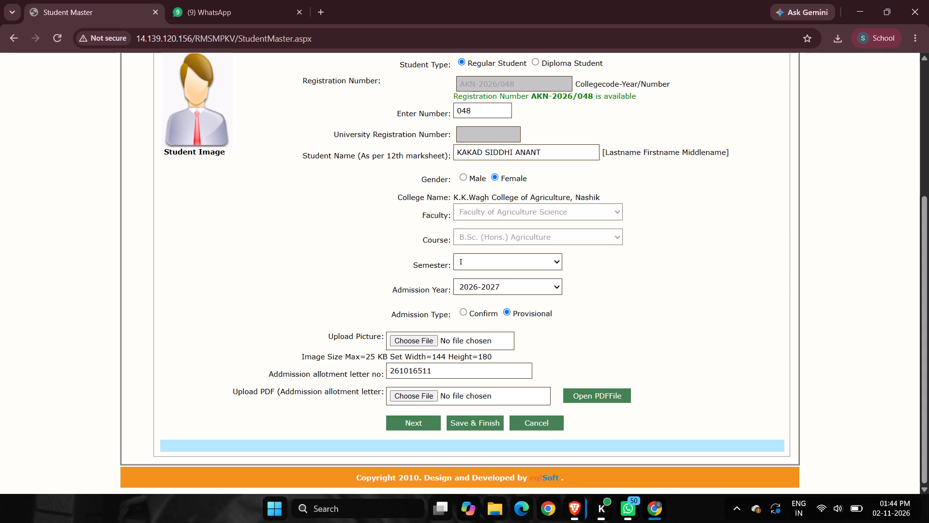
{"action": "scroll", "coordinate": [473, 111], "scroll_direction": "down", "scroll_amount": 2}
{"action": "scroll", "coordinate": [293, 60], "scroll_direction": "down", "scroll_amount": 2}
{"action": "scroll", "coordinate": [293, 60], "scroll_direction": "up", "scroll_amount": 4}
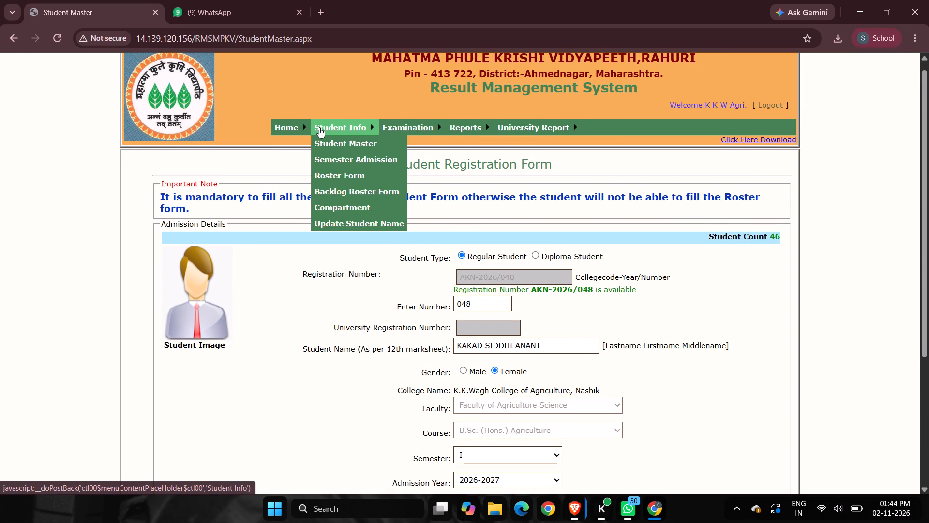
{"action": "left_click", "coordinate": [358, 141]}
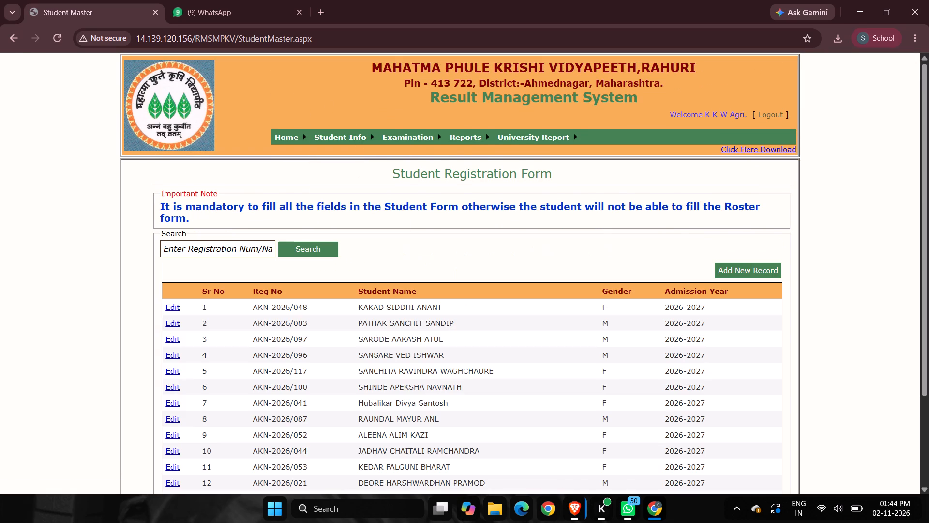
Open the tenth student's record in the list for editing and look over its admission details.
{"action": "scroll", "coordinate": [364, 204], "scroll_direction": "up", "scroll_amount": 2}
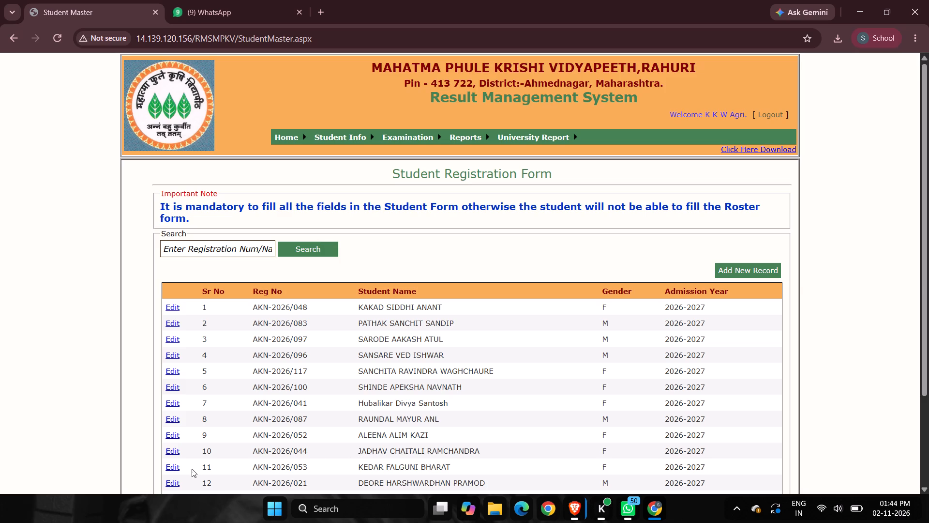
{"action": "left_click", "coordinate": [176, 453]}
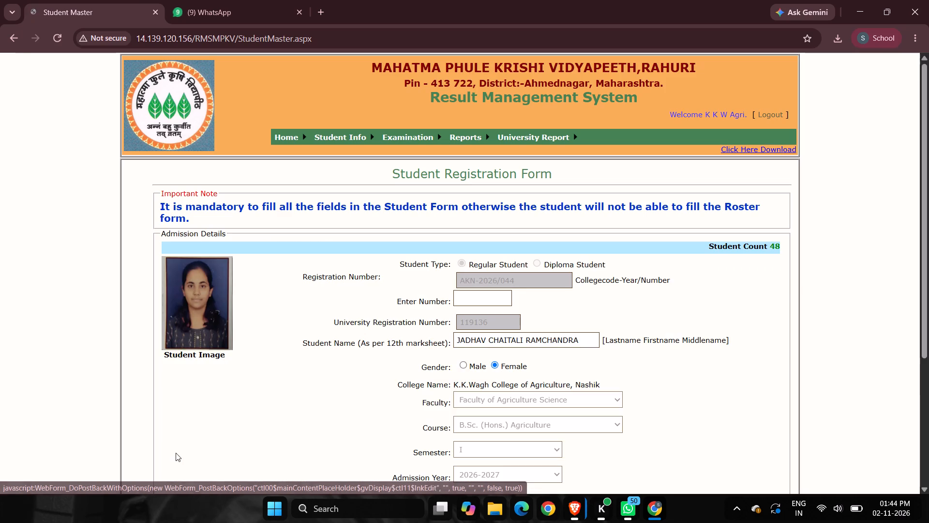
{"action": "scroll", "coordinate": [233, 367], "scroll_direction": "down", "scroll_amount": 3}
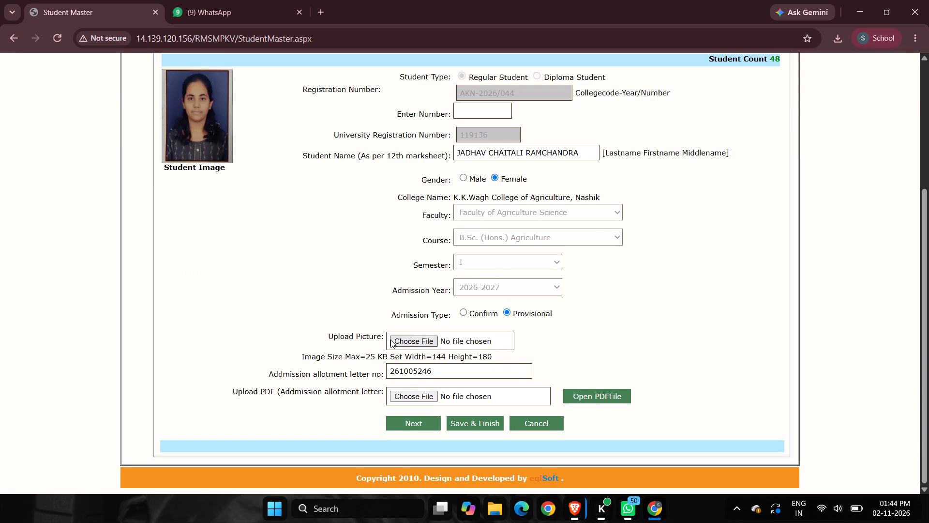
{"action": "scroll", "coordinate": [352, 320], "scroll_direction": "down", "scroll_amount": 1}
{"action": "scroll", "coordinate": [352, 320], "scroll_direction": "up", "scroll_amount": 3}
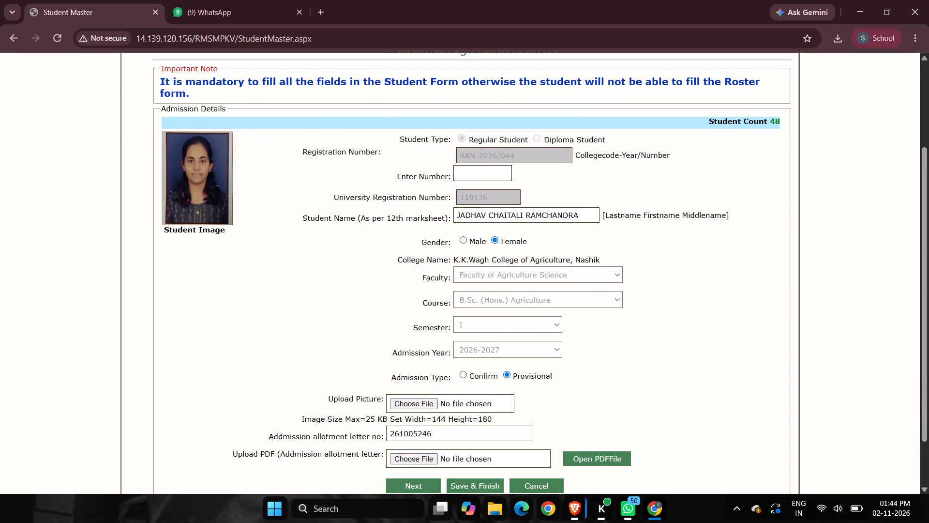
{"action": "scroll", "coordinate": [330, 392], "scroll_direction": "down", "scroll_amount": 2}
Advance this student's record past the admission and academic details to the Official Details section.
{"action": "left_click", "coordinate": [414, 431]}
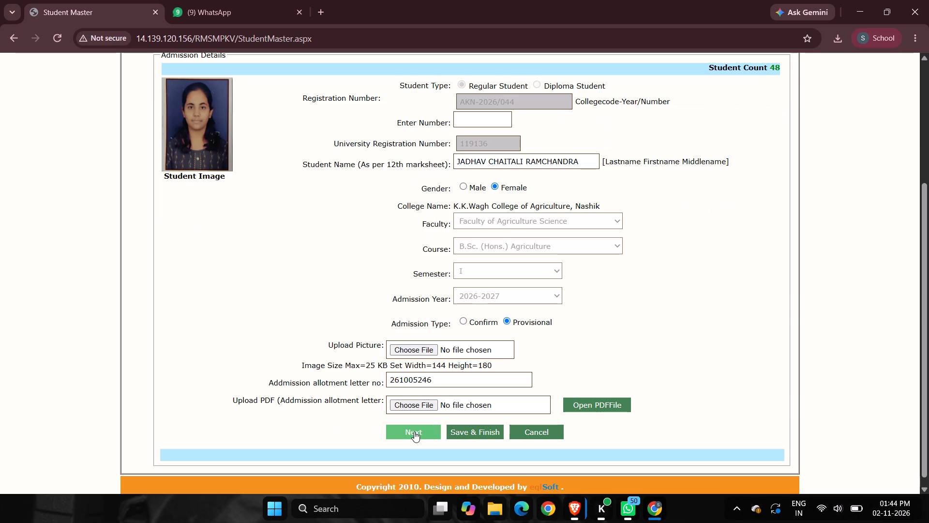
{"action": "scroll", "coordinate": [414, 431], "scroll_direction": "down", "scroll_amount": 4}
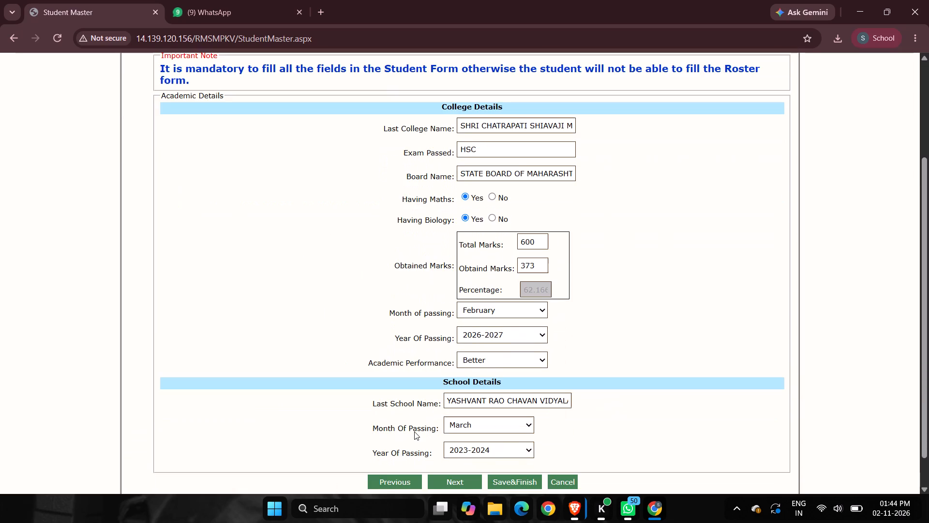
{"action": "left_click", "coordinate": [452, 444]}
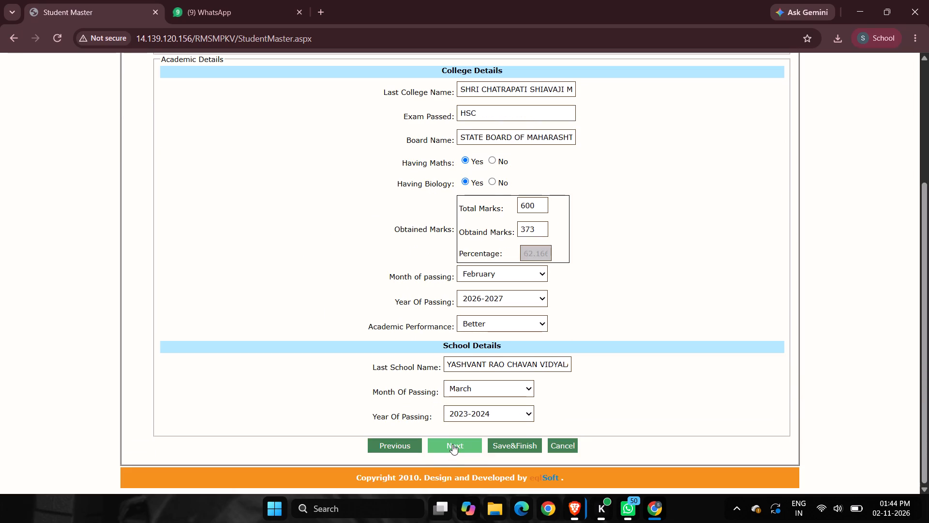
{"action": "scroll", "coordinate": [452, 444], "scroll_direction": "down", "scroll_amount": 1}
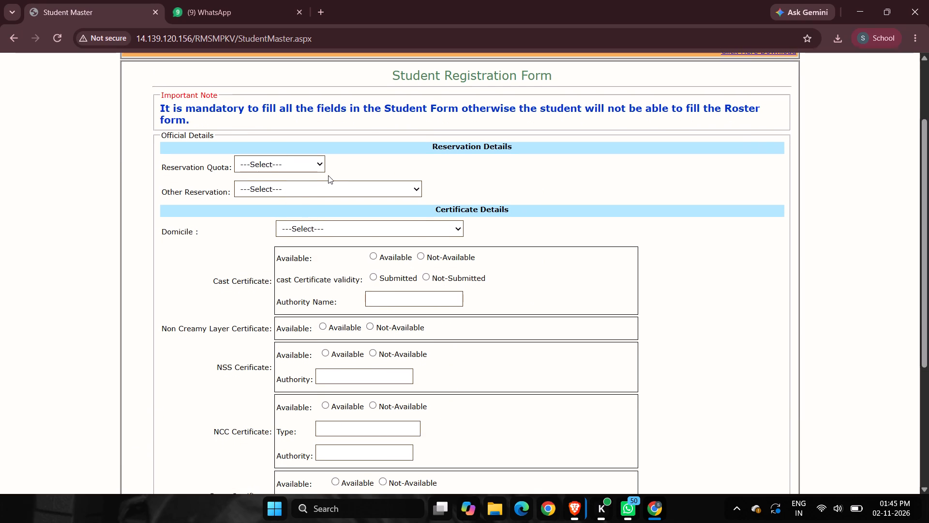
Look through the available choices for Reservation Quota and Other Reservation in the Official Details section.
{"action": "left_click", "coordinate": [318, 159]}
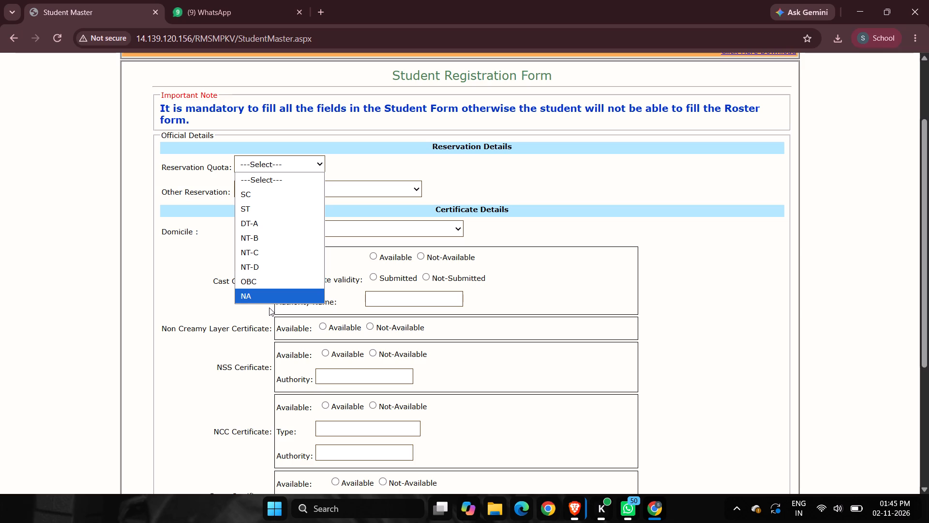
{"action": "left_click", "coordinate": [182, 277]}
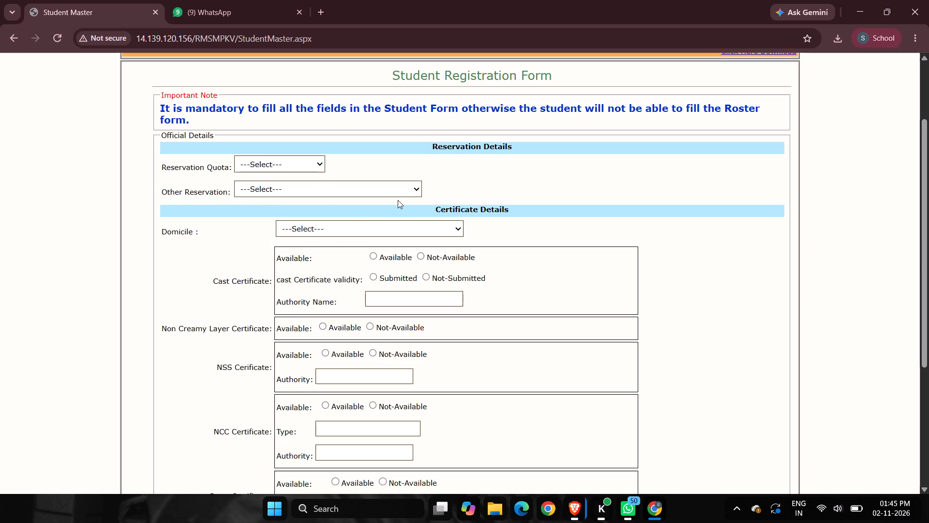
{"action": "left_click", "coordinate": [417, 190]}
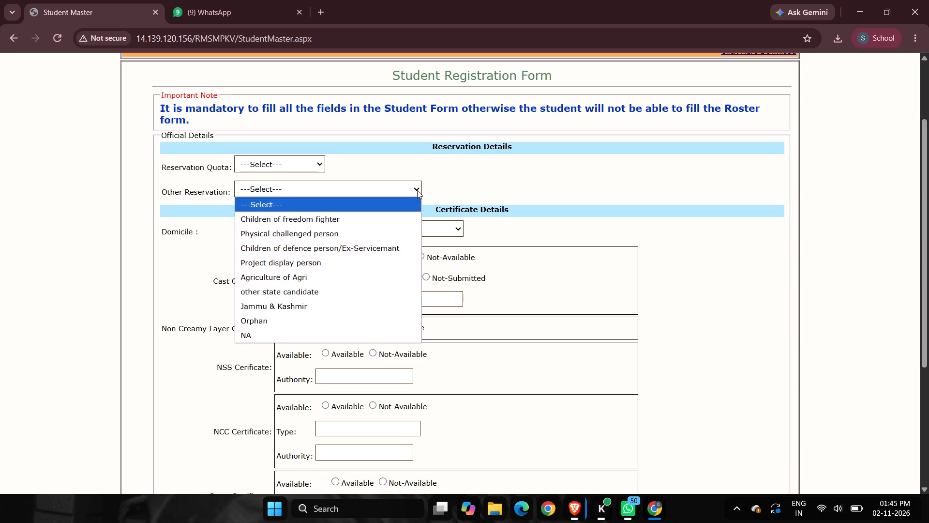
{"action": "left_click_drag", "start_coordinate": [476, 181], "coordinate": [357, 203]}
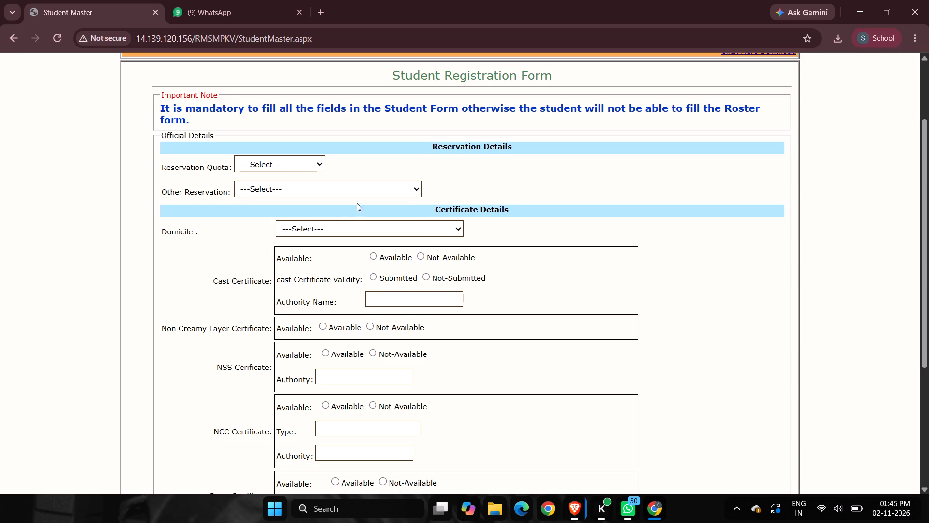
{"action": "left_click_drag", "start_coordinate": [357, 203], "coordinate": [293, 222]}
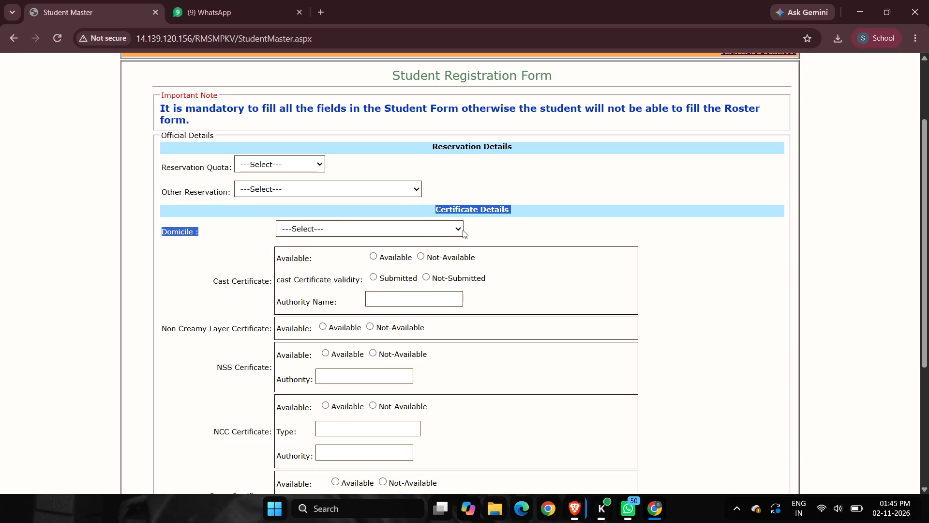
Set the domicile to Maharashtra and mark the cast certificate as available with its validity submitted.
{"action": "left_click", "coordinate": [451, 225]}
{"action": "left_click", "coordinate": [383, 255]}
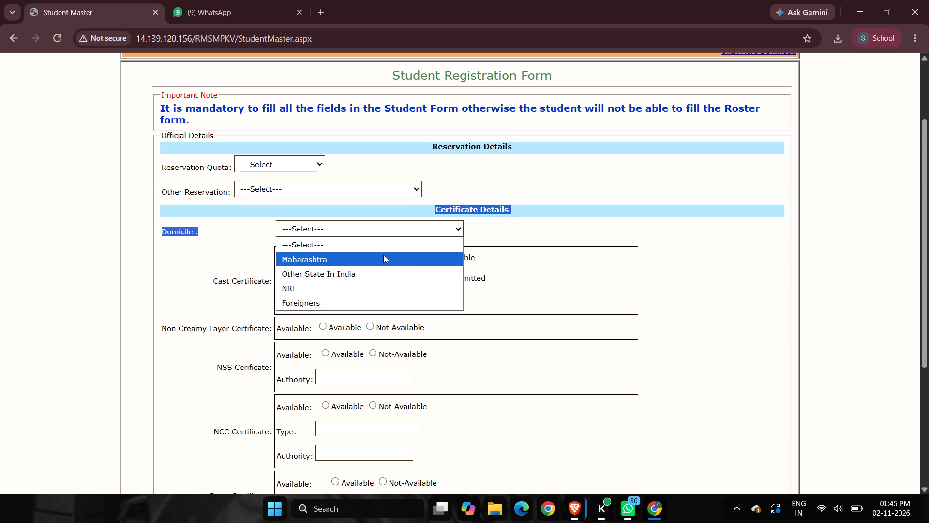
{"action": "left_click", "coordinate": [383, 255]}
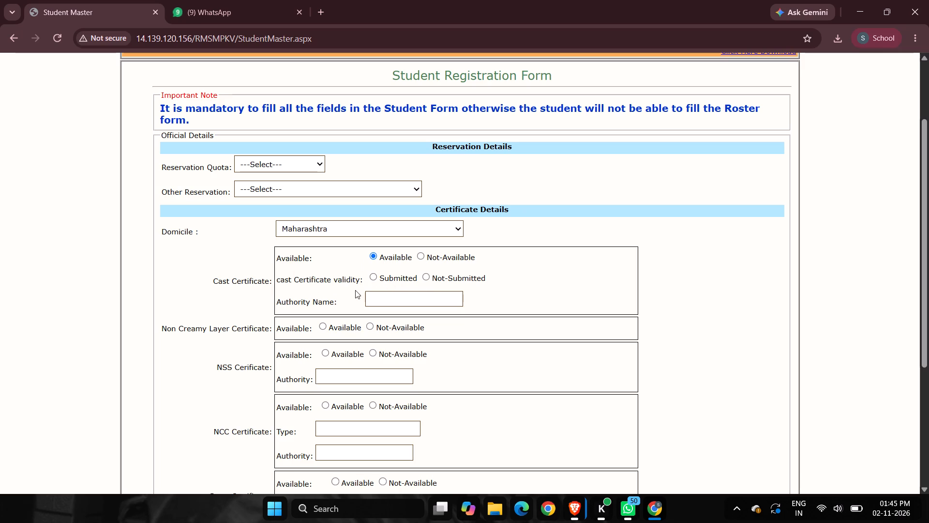
{"action": "left_click", "coordinate": [378, 278]}
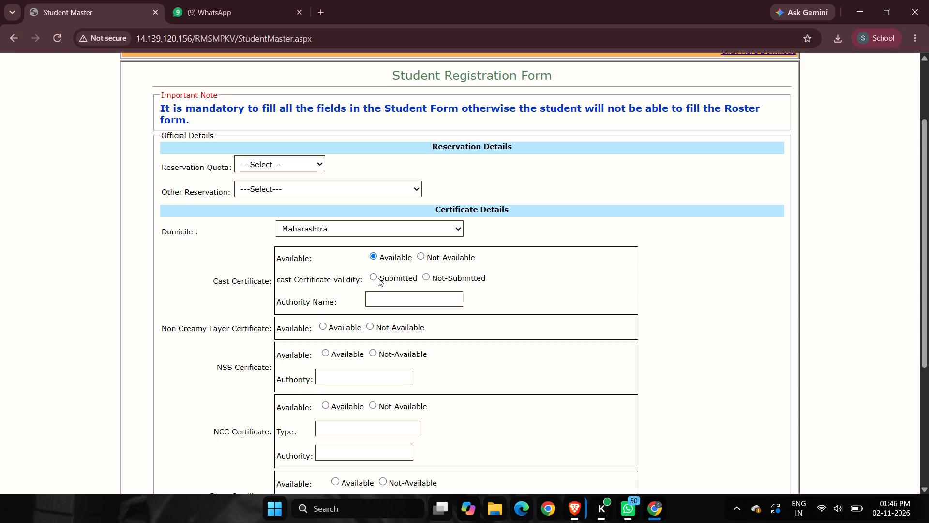
{"action": "left_click", "coordinate": [373, 275]}
{"action": "left_click", "coordinate": [376, 296]}
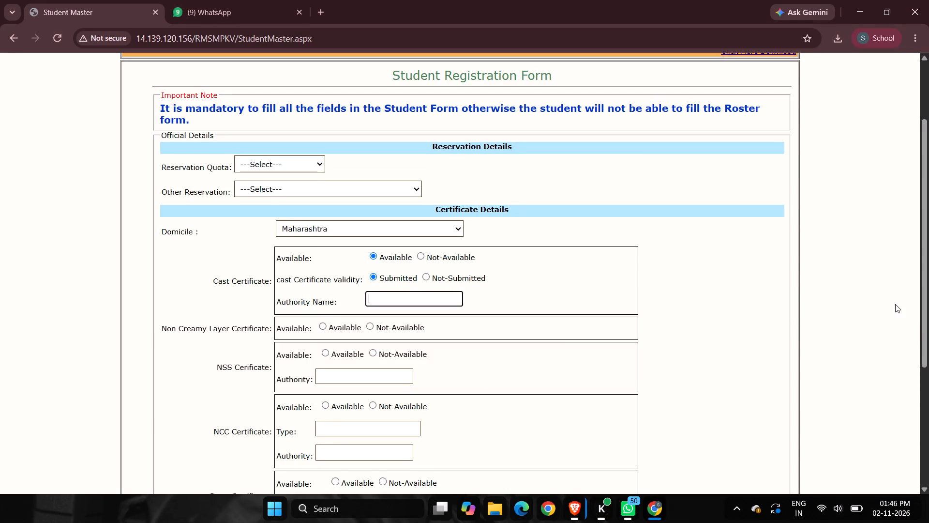
Mark the Non Creamy Layer certificate as available.
{"action": "left_click", "coordinate": [924, 373]}
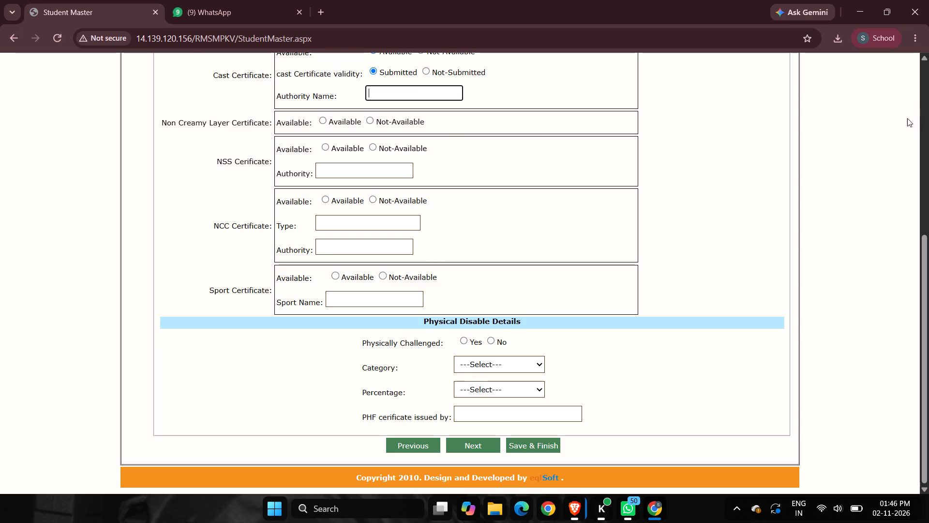
{"action": "left_click", "coordinate": [926, 128]}
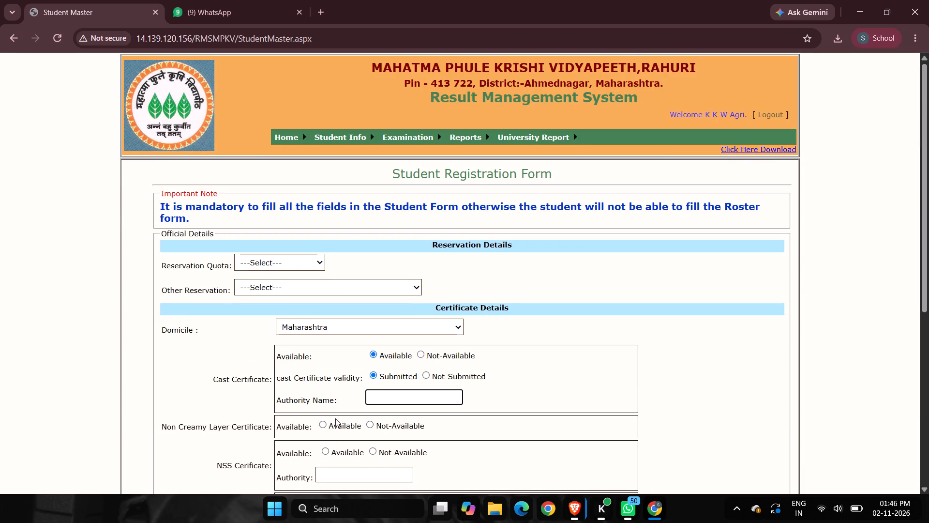
{"action": "left_click", "coordinate": [320, 422]}
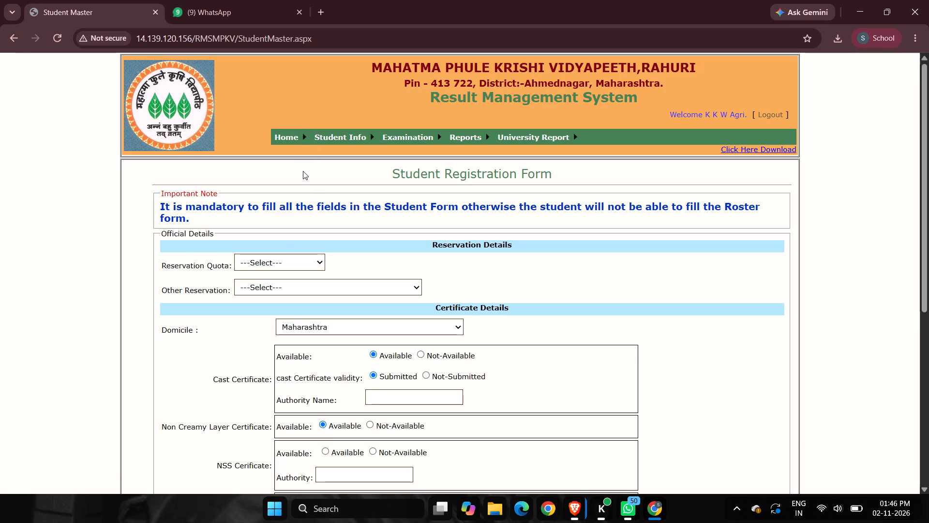
Look through the Other Reservation choices again.
{"action": "left_click", "coordinate": [315, 287]}
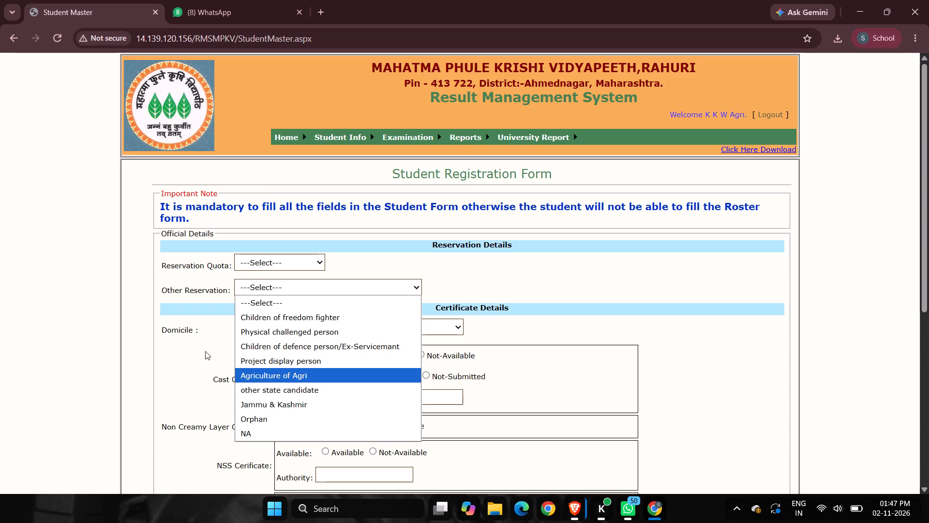
{"action": "left_click", "coordinate": [135, 288]}
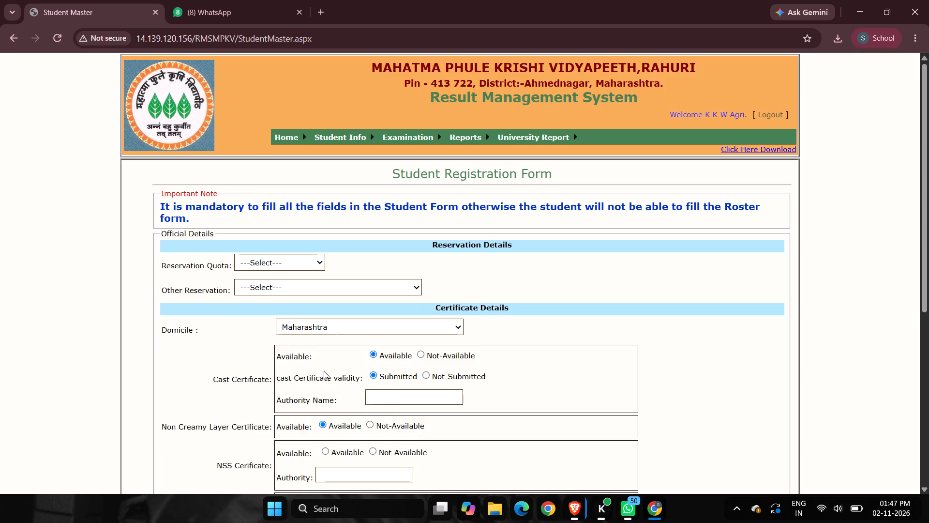
Mark the NSS, NCC and sport certificates as not available.
{"action": "scroll", "coordinate": [345, 375], "scroll_direction": "down", "scroll_amount": 2}
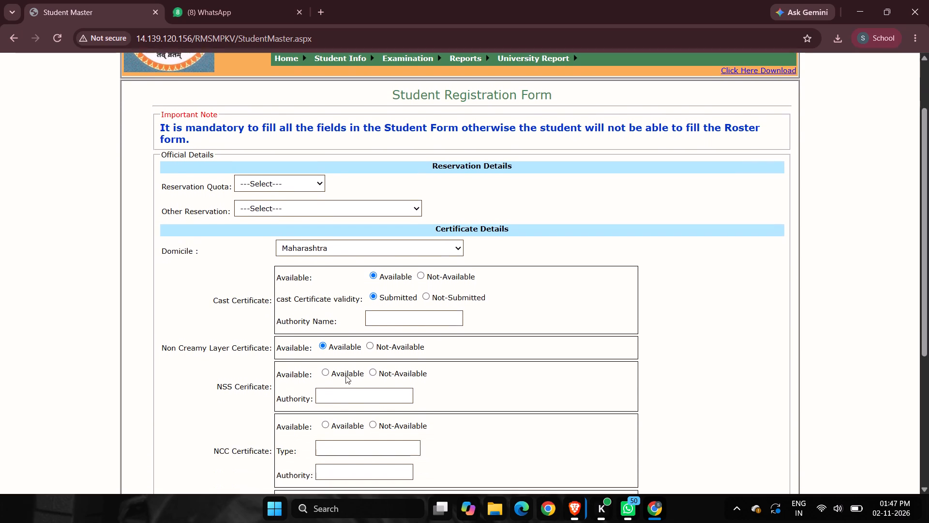
{"action": "scroll", "coordinate": [345, 375], "scroll_direction": "down", "scroll_amount": 3}
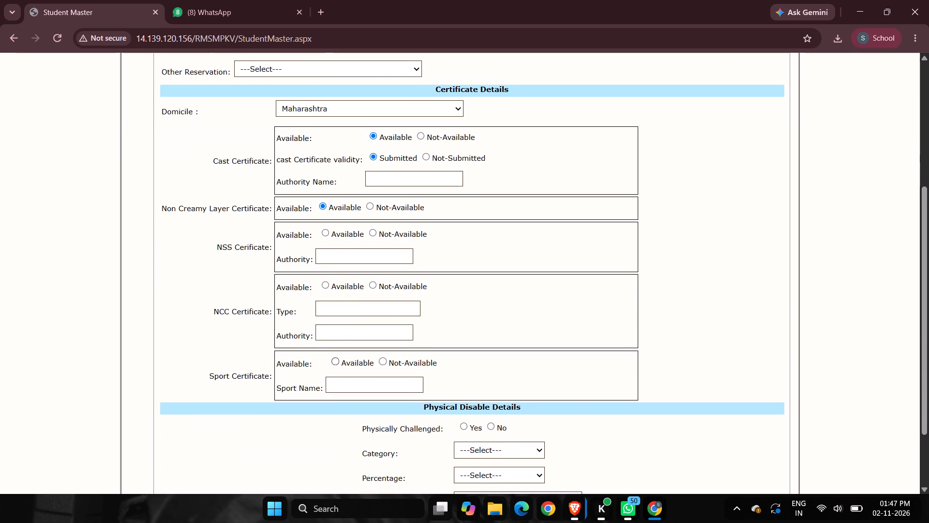
{"action": "left_click", "coordinate": [374, 231]}
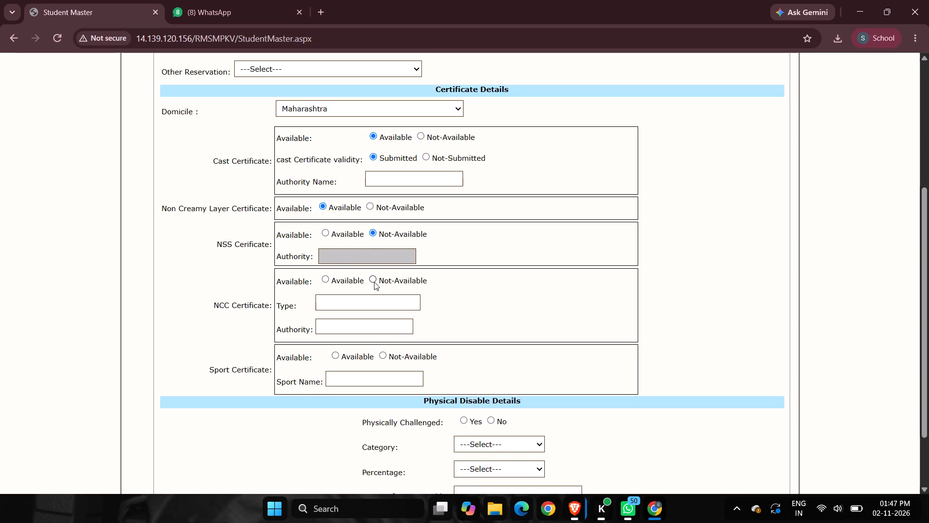
{"action": "left_click", "coordinate": [374, 282]}
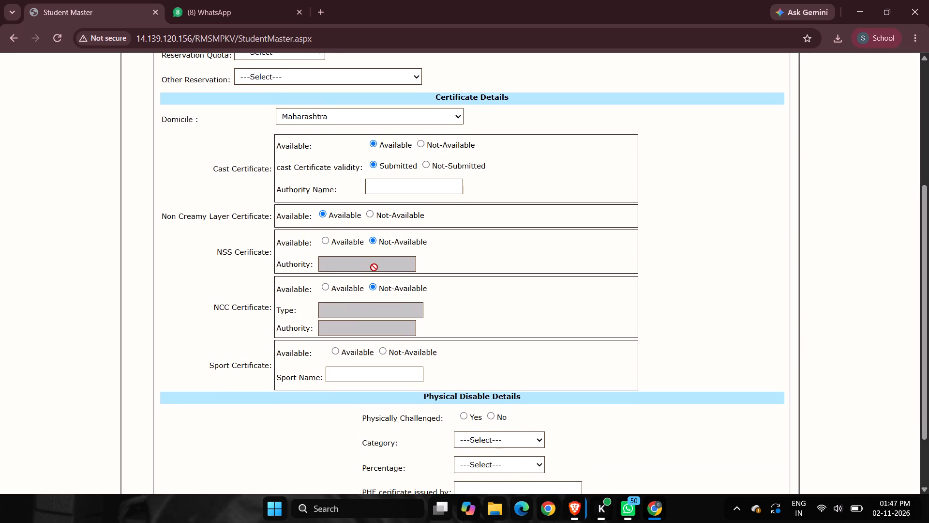
{"action": "left_click", "coordinate": [384, 352]}
Set Physically Challenged to No in the physical disability details and try to open the Category choices.
{"action": "scroll", "coordinate": [384, 352], "scroll_direction": "down", "scroll_amount": 2}
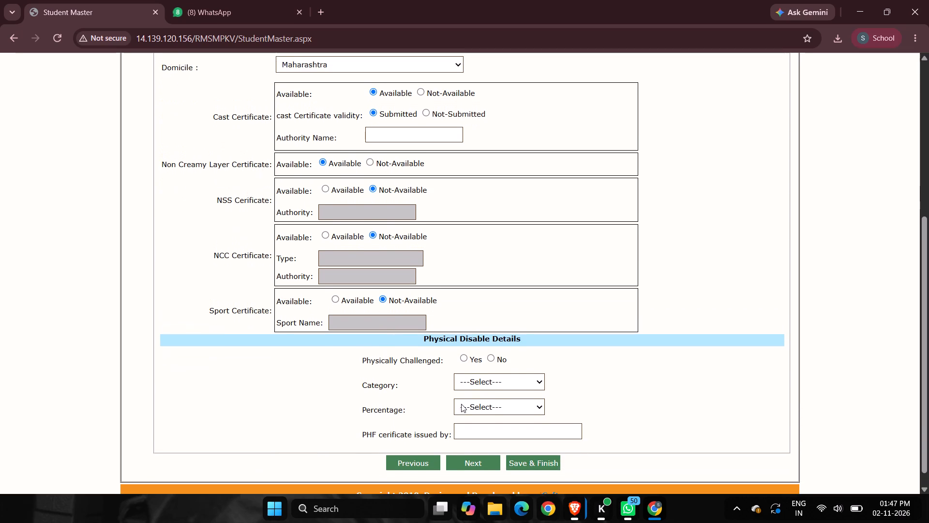
{"action": "left_click", "coordinate": [490, 358]}
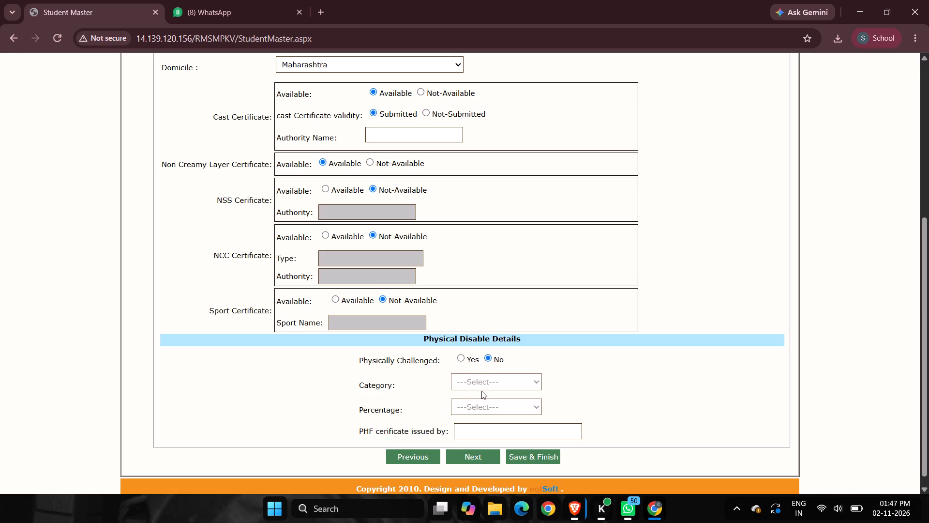
{"action": "left_click", "coordinate": [533, 383]}
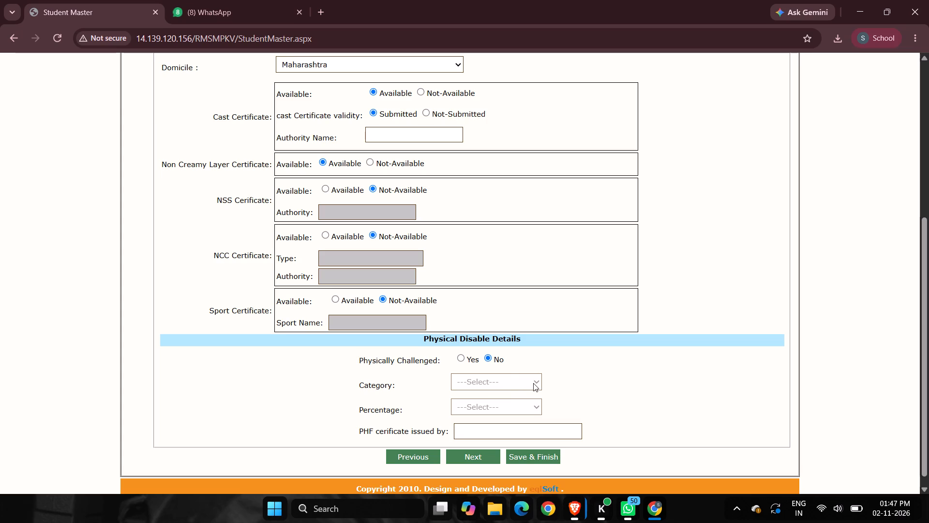
{"action": "left_click", "coordinate": [536, 379]}
{"action": "left_click_drag", "start_coordinate": [536, 379], "coordinate": [415, 251]}
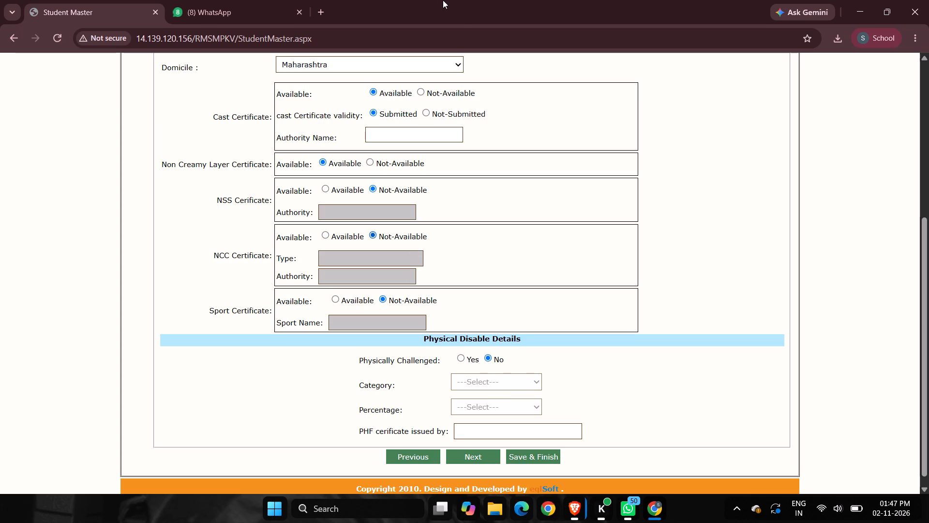
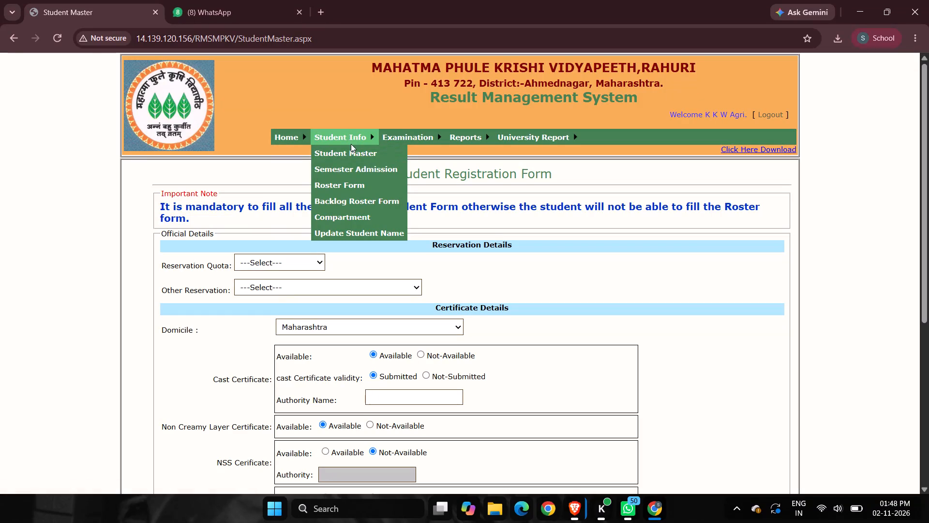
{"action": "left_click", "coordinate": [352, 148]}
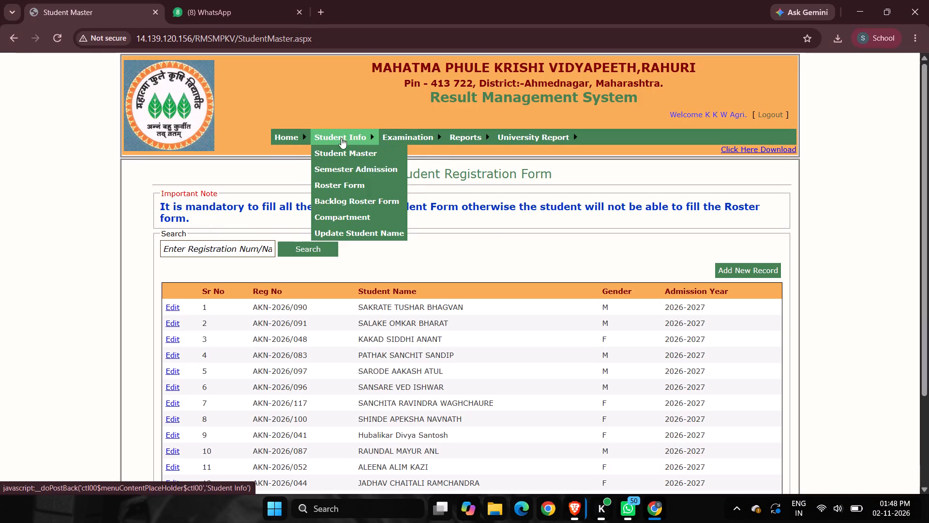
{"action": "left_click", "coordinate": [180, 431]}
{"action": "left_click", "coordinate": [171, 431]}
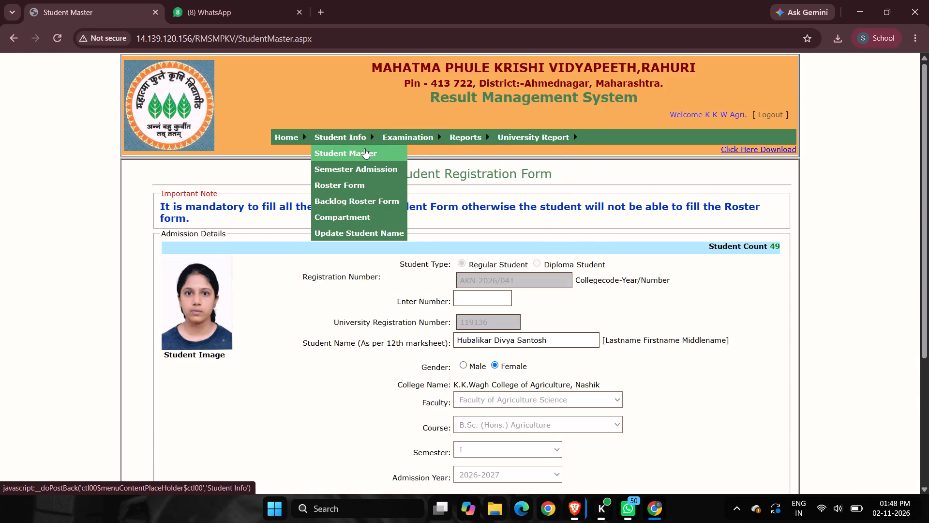
Open the twelfth student's record from the Student Master list and proceed through its admission and personal details to the Official Details.
{"action": "left_click", "coordinate": [364, 148]}
{"action": "scroll", "coordinate": [307, 256], "scroll_direction": "down", "scroll_amount": 1}
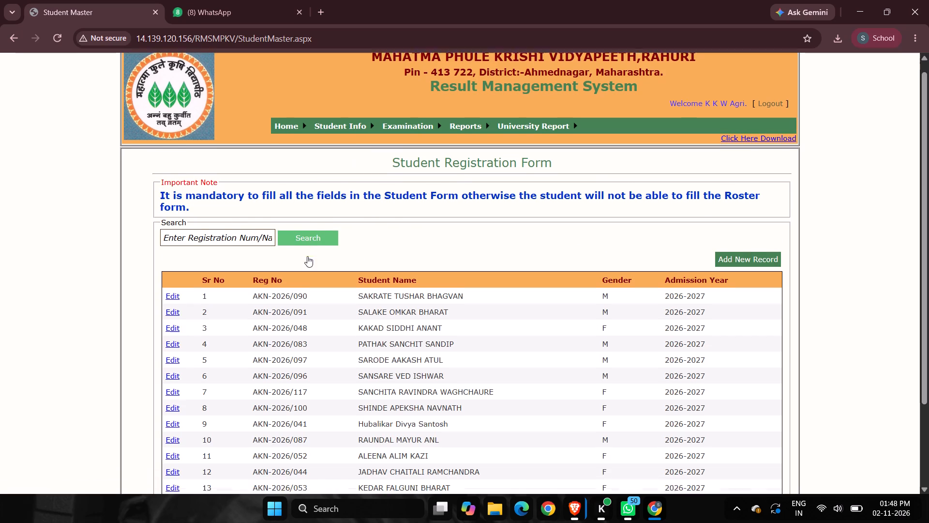
{"action": "scroll", "coordinate": [307, 256], "scroll_direction": "down", "scroll_amount": 1}
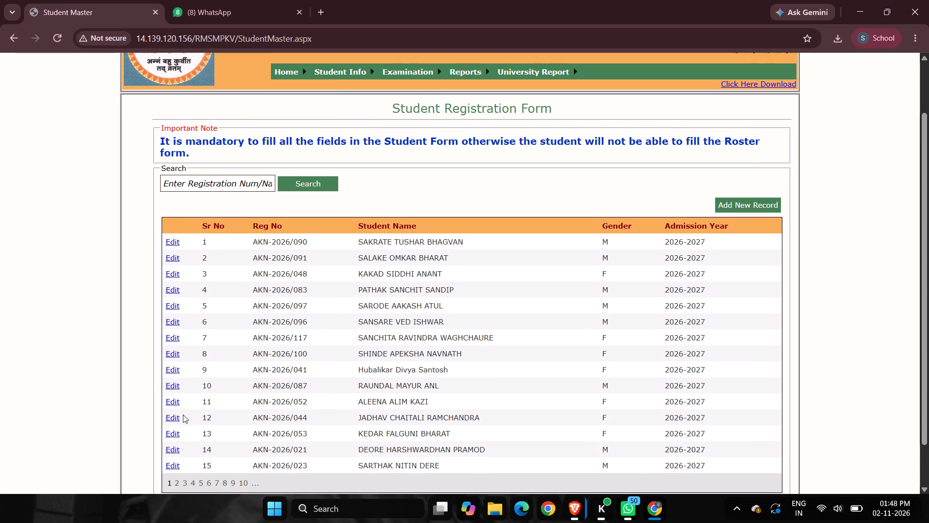
{"action": "left_click", "coordinate": [179, 416]}
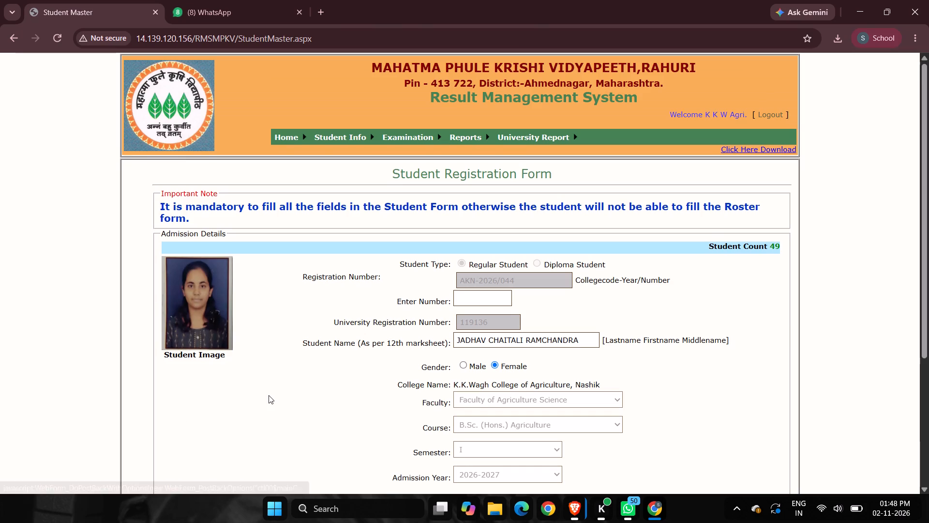
{"action": "scroll", "coordinate": [269, 395], "scroll_direction": "down", "scroll_amount": 2}
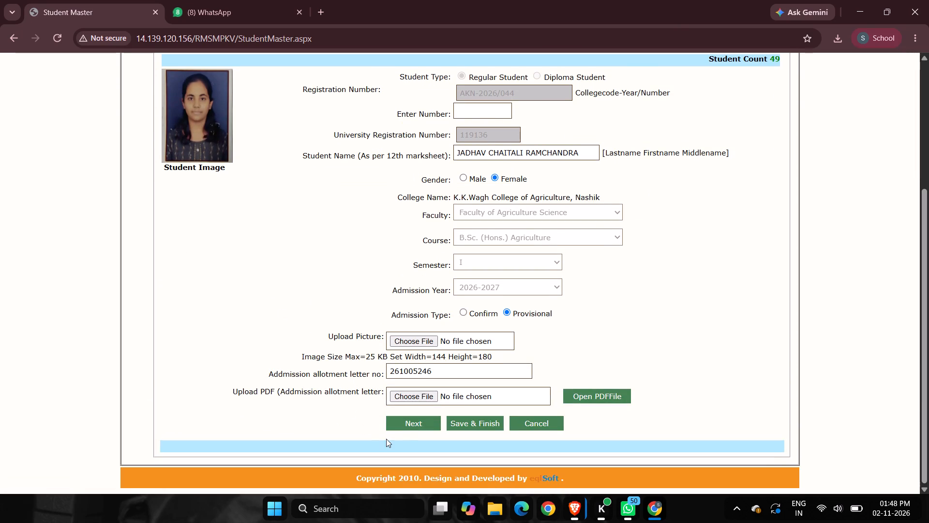
{"action": "left_click", "coordinate": [405, 427]}
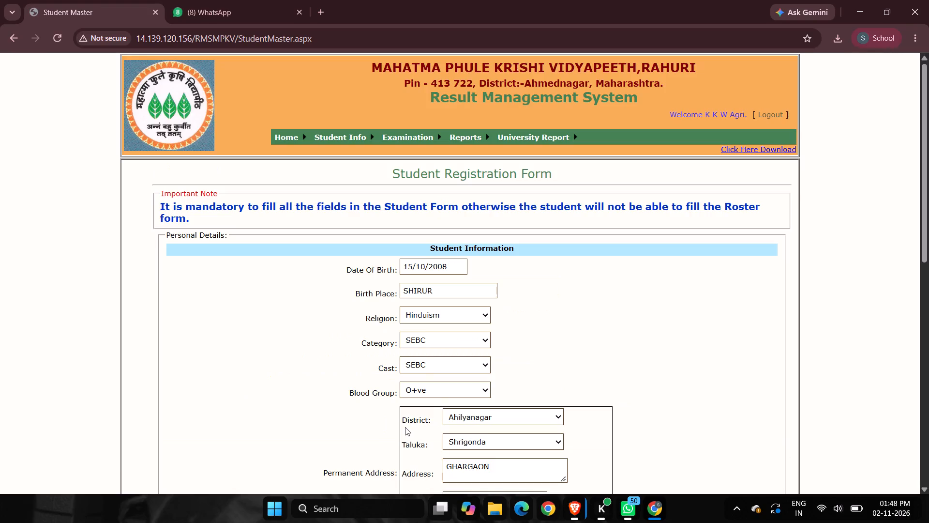
{"action": "scroll", "coordinate": [429, 331], "scroll_direction": "down", "scroll_amount": 5}
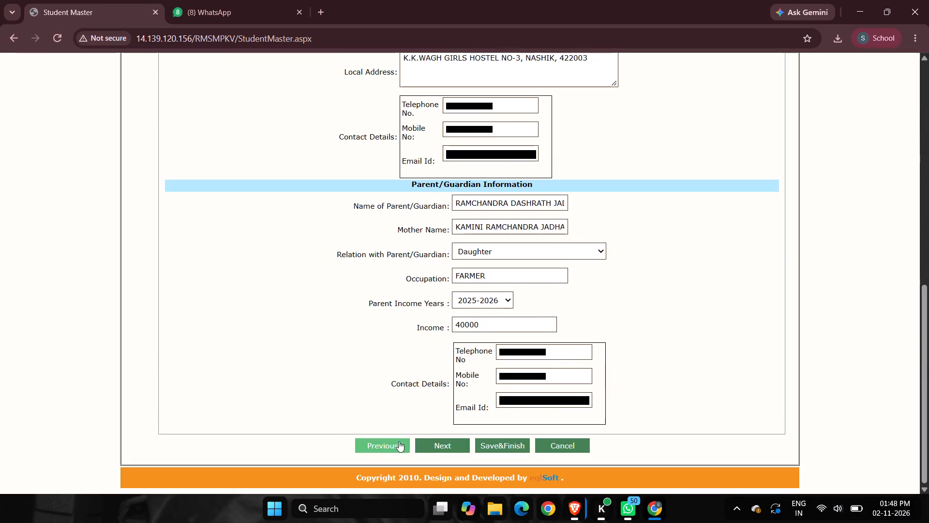
{"action": "left_click", "coordinate": [434, 448]}
Set Reservation Quota and Other Reservation to NA and Domicile to Maharashtra in the Official Details.
{"action": "scroll", "coordinate": [434, 448], "scroll_direction": "down", "scroll_amount": 1}
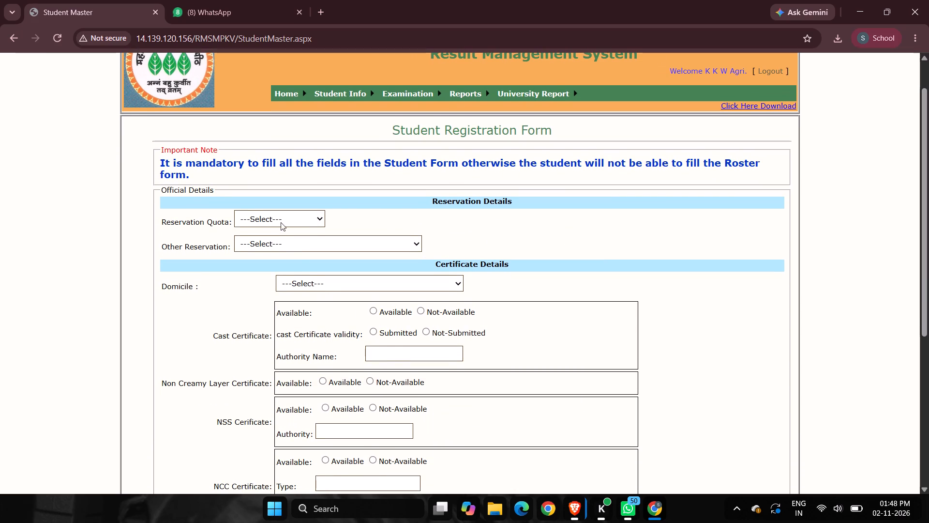
{"action": "left_click", "coordinate": [318, 216]}
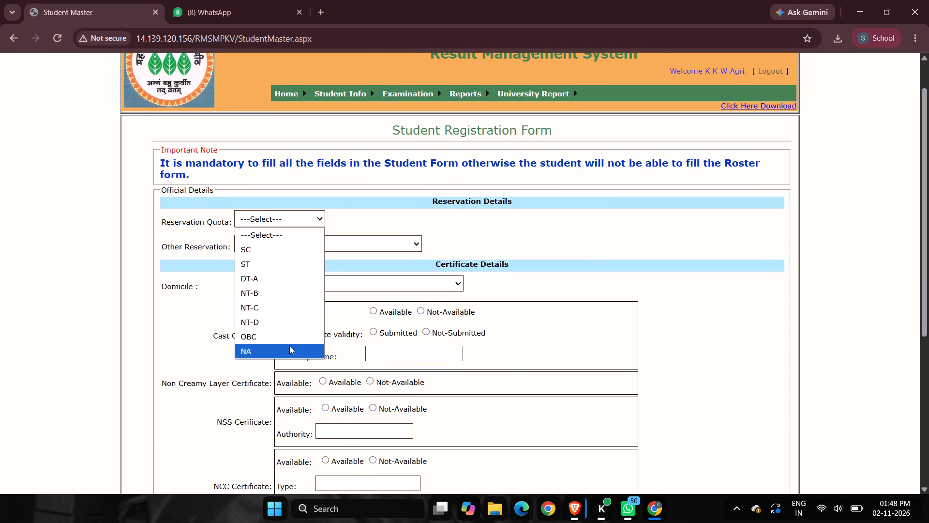
{"action": "left_click", "coordinate": [289, 348]}
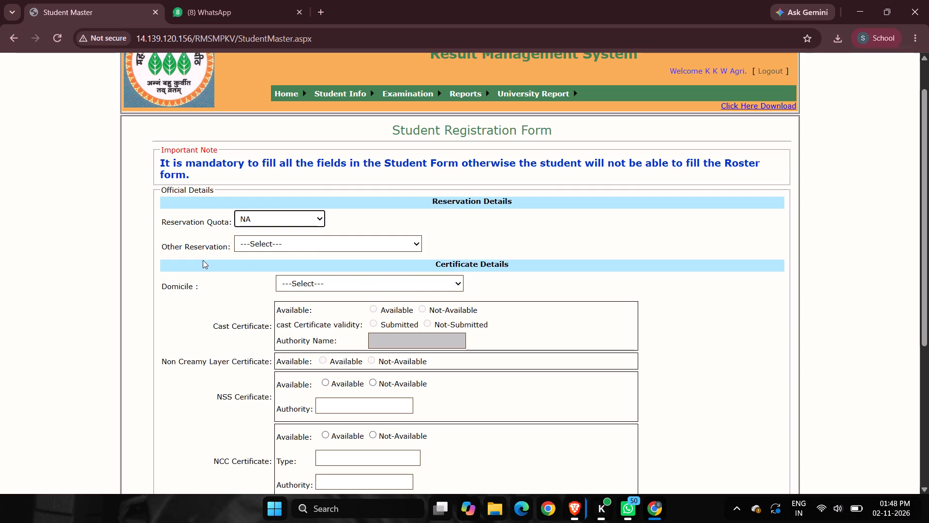
{"action": "left_click", "coordinate": [419, 244]}
{"action": "left_click", "coordinate": [330, 394]}
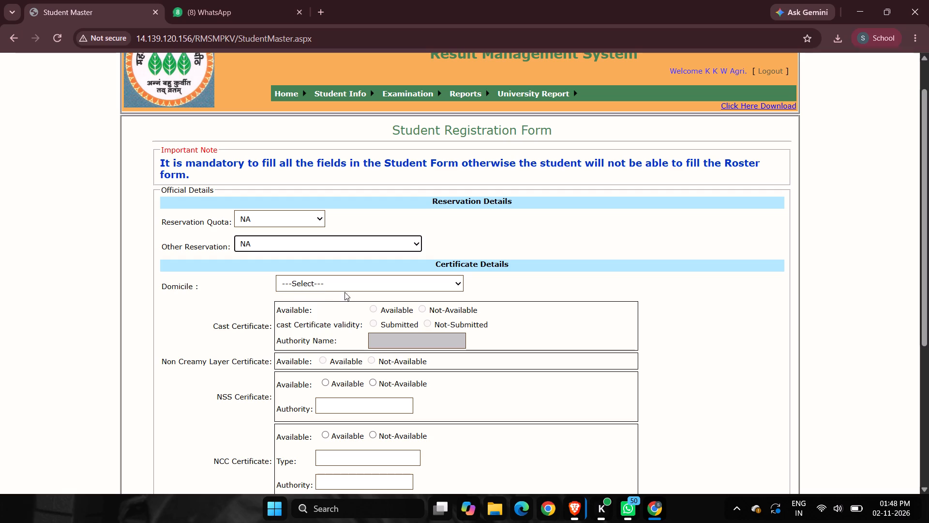
{"action": "left_click", "coordinate": [457, 283]}
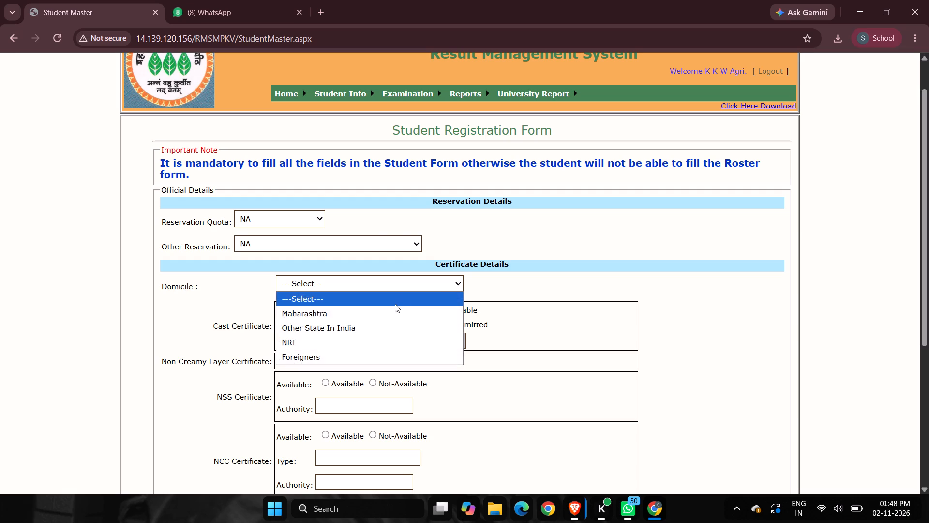
{"action": "left_click", "coordinate": [391, 313]}
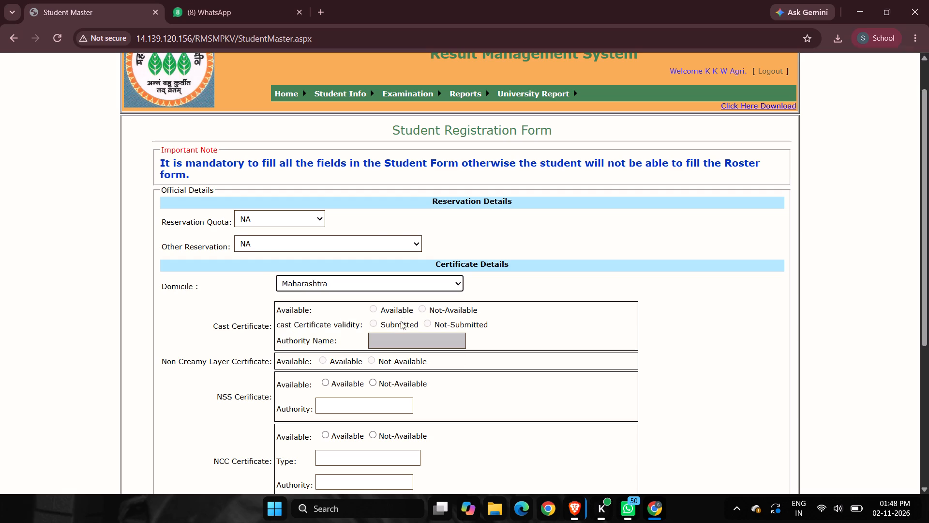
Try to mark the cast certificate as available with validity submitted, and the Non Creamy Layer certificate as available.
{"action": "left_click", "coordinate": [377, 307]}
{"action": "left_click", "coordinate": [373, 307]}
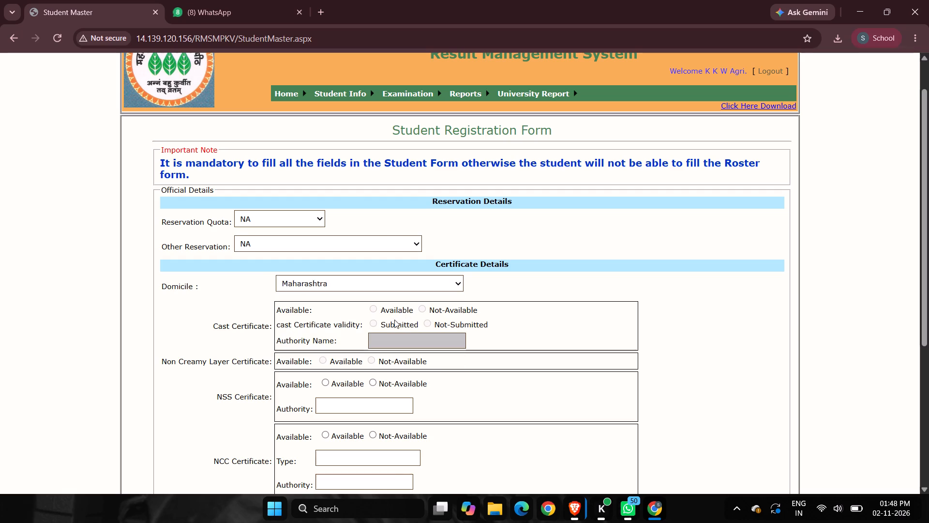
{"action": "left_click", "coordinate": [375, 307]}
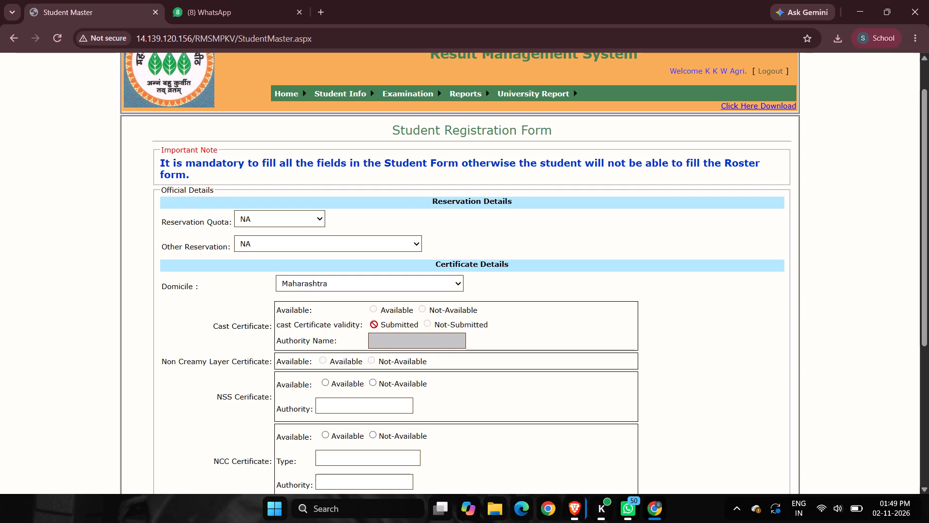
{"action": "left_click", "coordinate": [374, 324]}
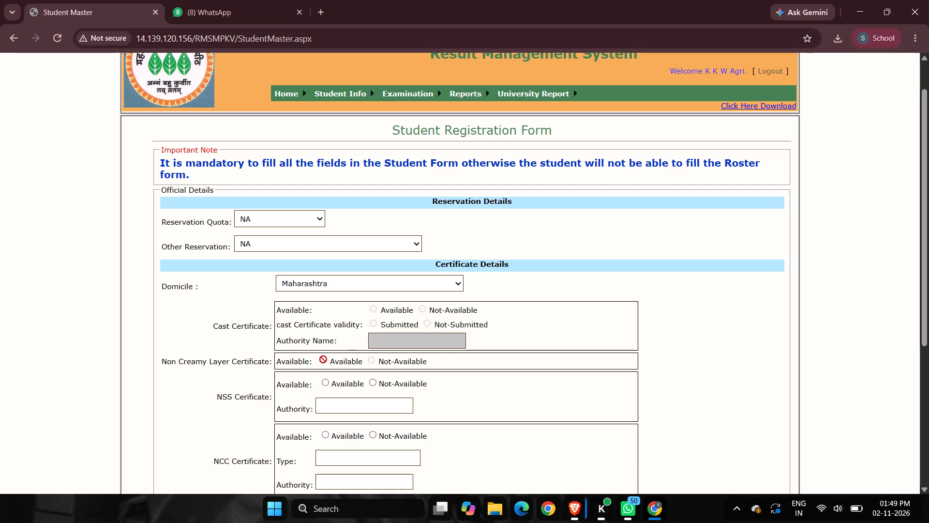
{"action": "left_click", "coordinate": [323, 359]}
Mark the NSS, NCC and sport certificates as not available.
{"action": "left_click", "coordinate": [372, 385]}
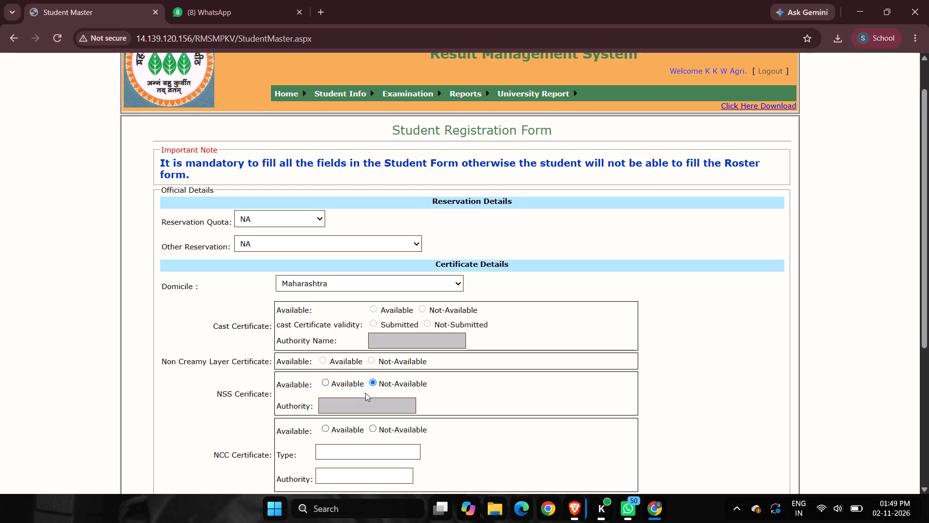
{"action": "scroll", "coordinate": [365, 393], "scroll_direction": "down", "scroll_amount": 1}
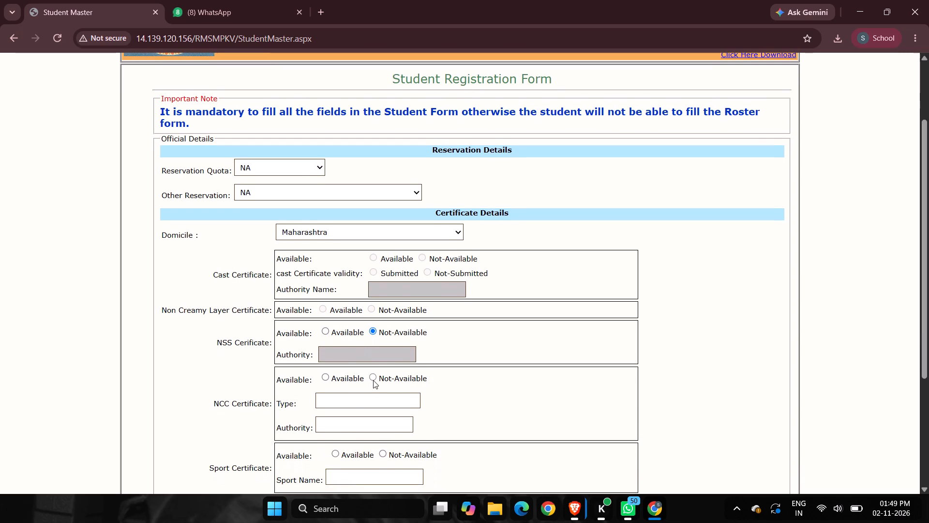
{"action": "left_click", "coordinate": [373, 380]}
{"action": "scroll", "coordinate": [373, 380], "scroll_direction": "down", "scroll_amount": 1}
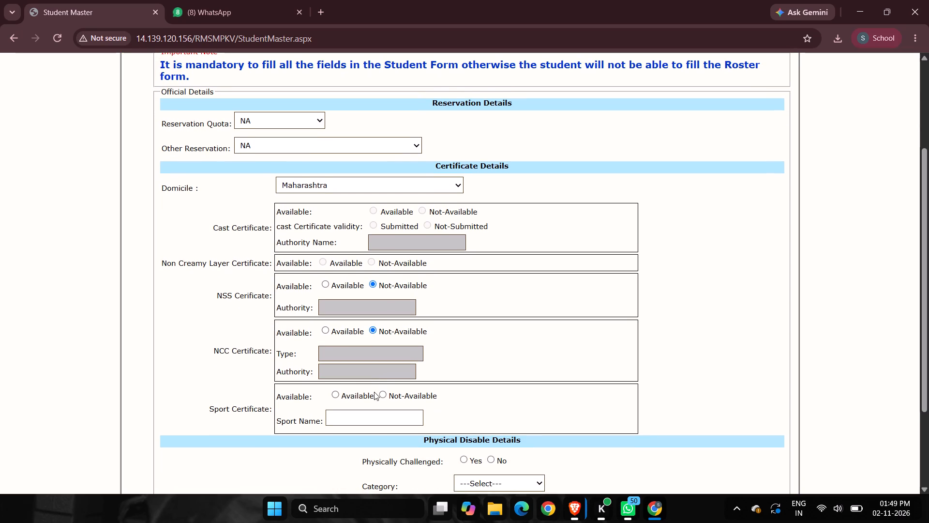
{"action": "right_click", "coordinate": [379, 392]}
{"action": "double_click", "coordinate": [379, 392]}
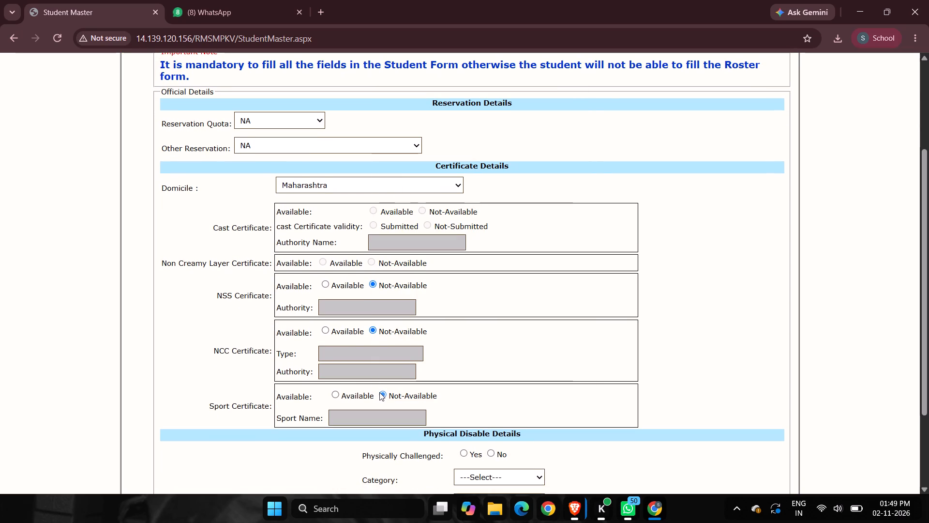
Set Physically Challenged to No in the physical disability details and proceed to the Bank Details.
{"action": "scroll", "coordinate": [379, 392], "scroll_direction": "down", "scroll_amount": 1}
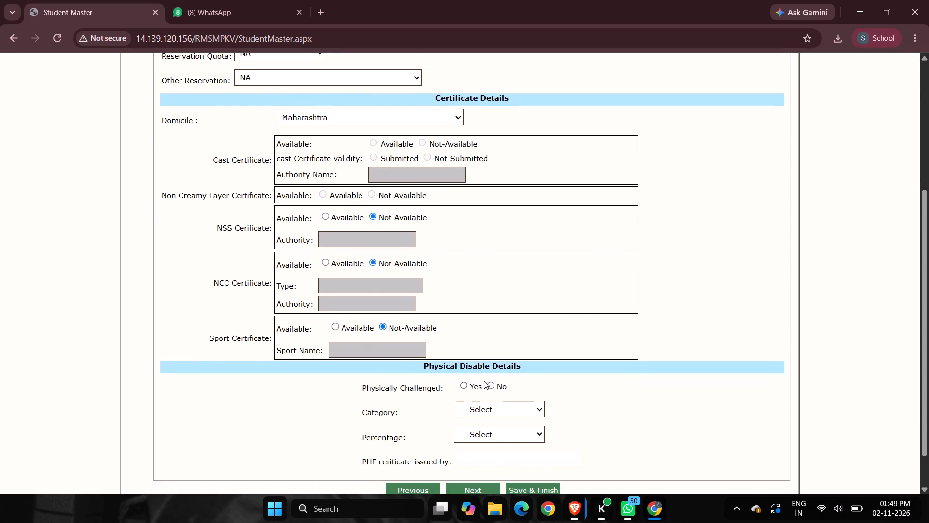
{"action": "left_click", "coordinate": [488, 379]}
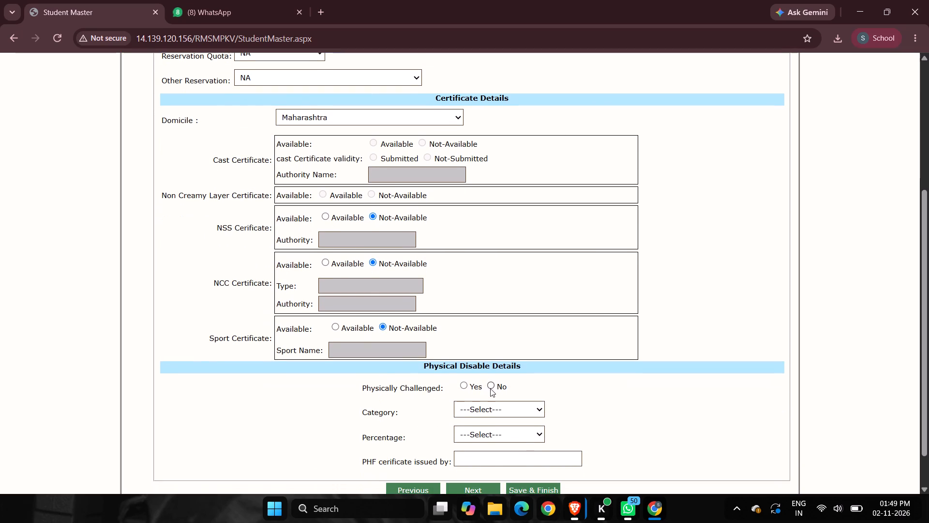
{"action": "left_click", "coordinate": [490, 389]}
{"action": "left_click", "coordinate": [490, 383]}
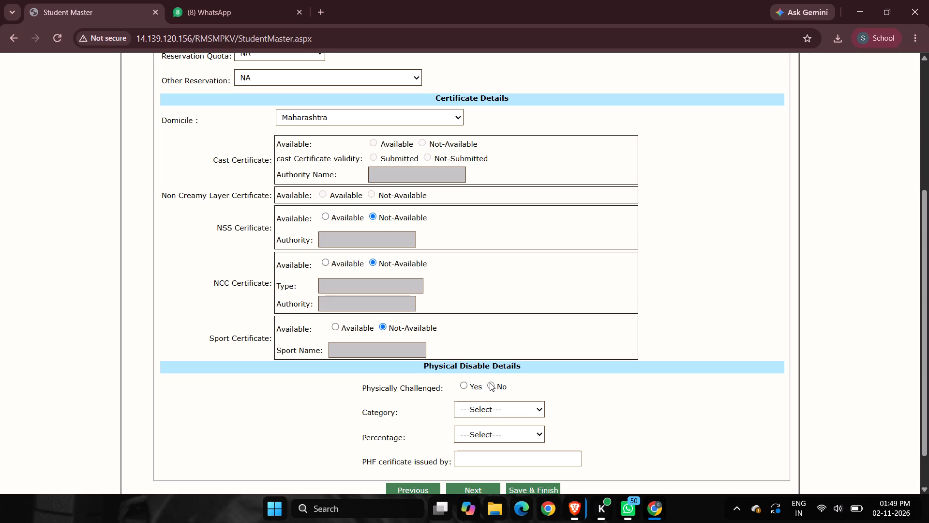
{"action": "scroll", "coordinate": [490, 383], "scroll_direction": "down", "scroll_amount": 1}
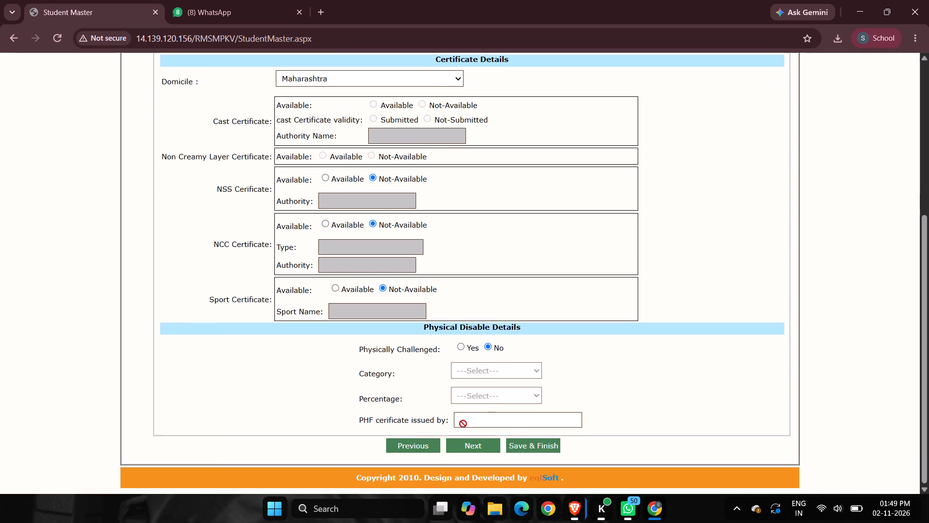
{"action": "left_click", "coordinate": [480, 443]}
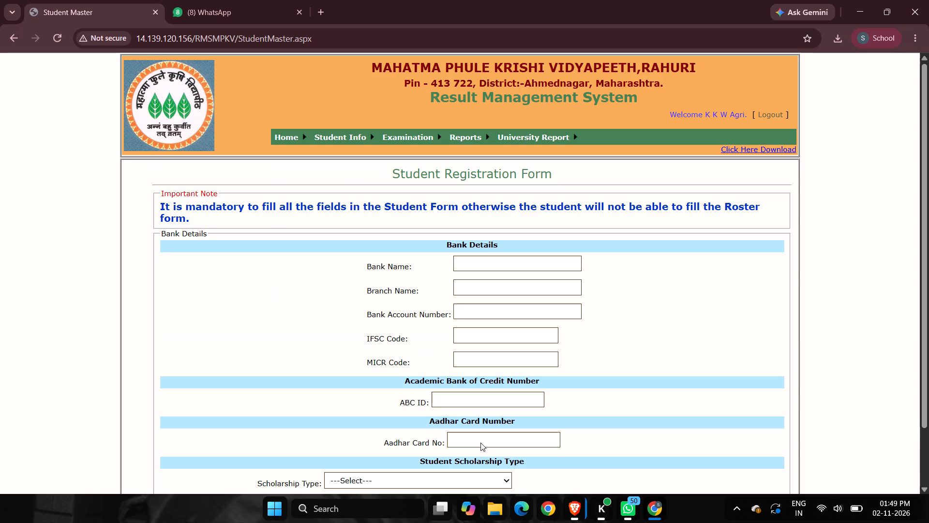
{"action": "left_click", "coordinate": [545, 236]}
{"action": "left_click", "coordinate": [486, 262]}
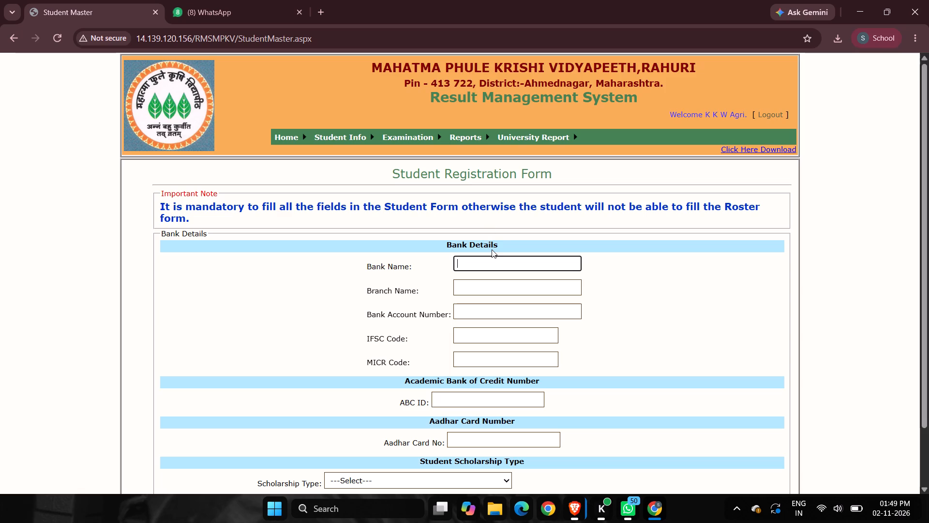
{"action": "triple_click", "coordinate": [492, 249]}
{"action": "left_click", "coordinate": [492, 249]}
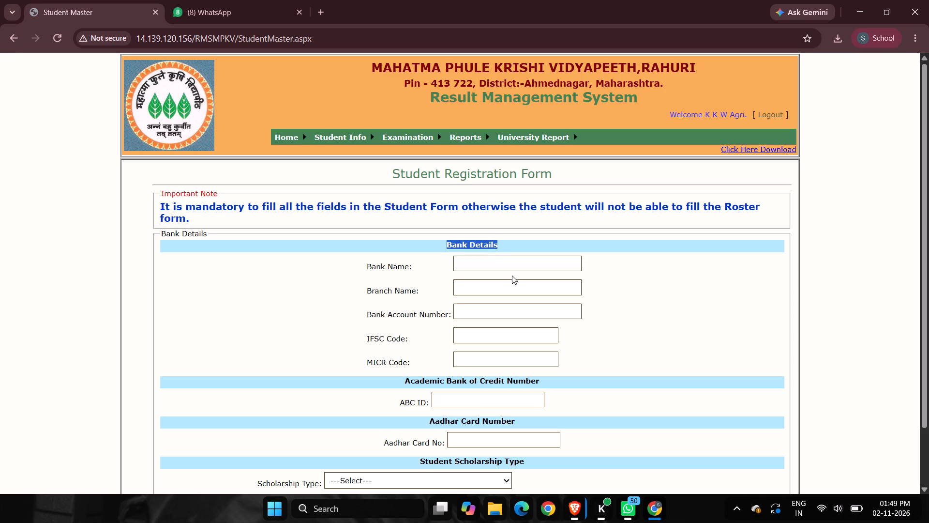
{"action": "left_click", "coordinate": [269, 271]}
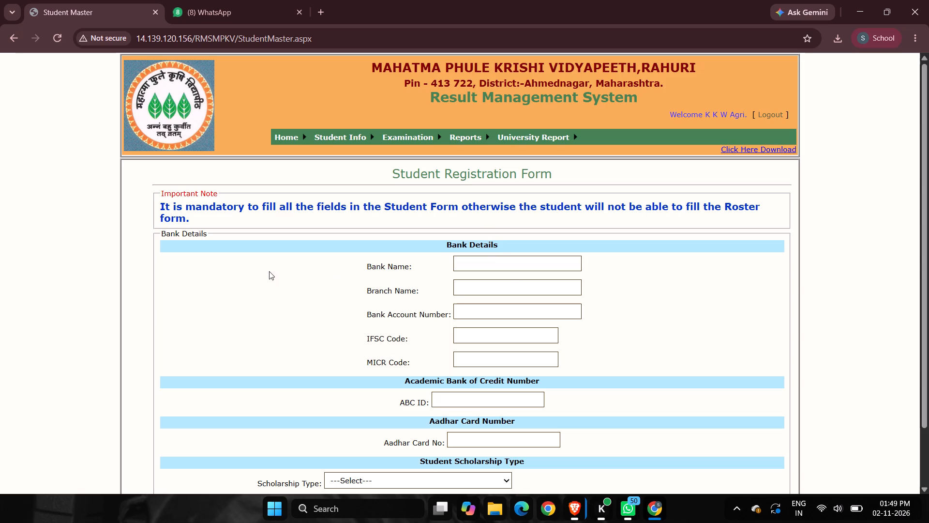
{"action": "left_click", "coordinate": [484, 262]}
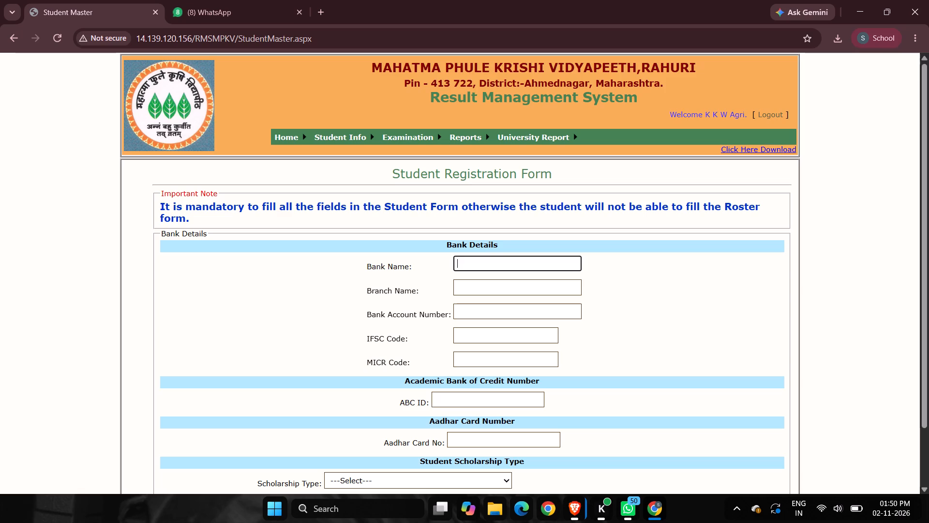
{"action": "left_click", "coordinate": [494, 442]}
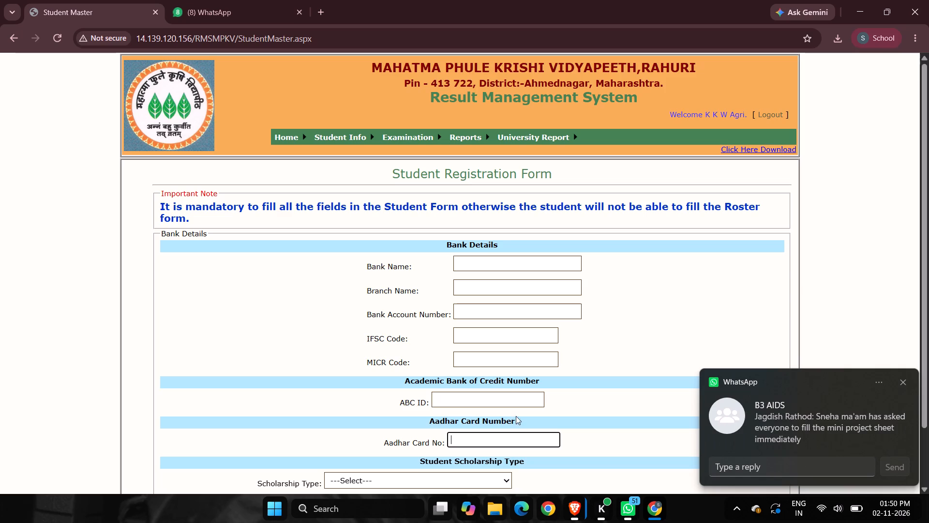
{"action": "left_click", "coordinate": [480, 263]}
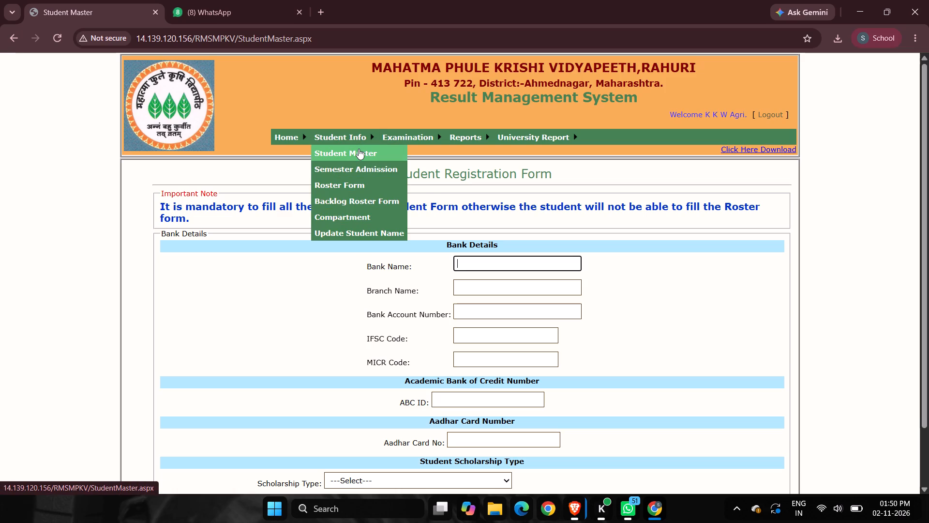
Return to the Student Master list and open the fourth student's record (Sr No 4) for editing.
{"action": "left_click", "coordinate": [359, 149]}
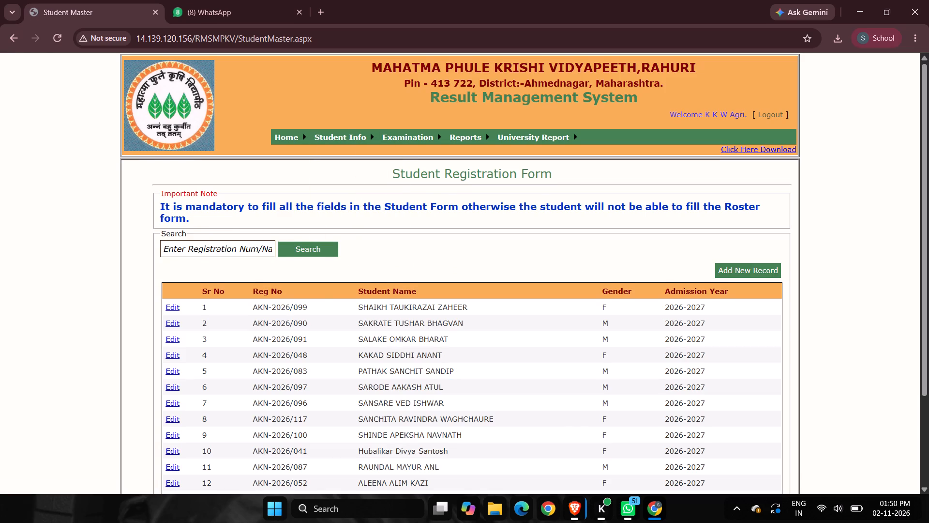
{"action": "scroll", "coordinate": [299, 400], "scroll_direction": "down", "scroll_amount": 1}
{"action": "scroll", "coordinate": [312, 340], "scroll_direction": "down", "scroll_amount": 1}
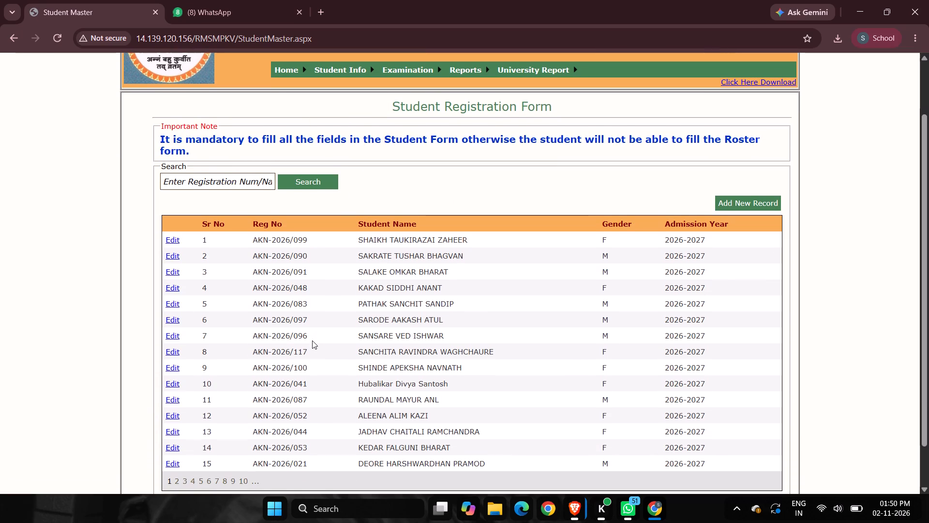
{"action": "scroll", "coordinate": [376, 370], "scroll_direction": "down", "scroll_amount": 1}
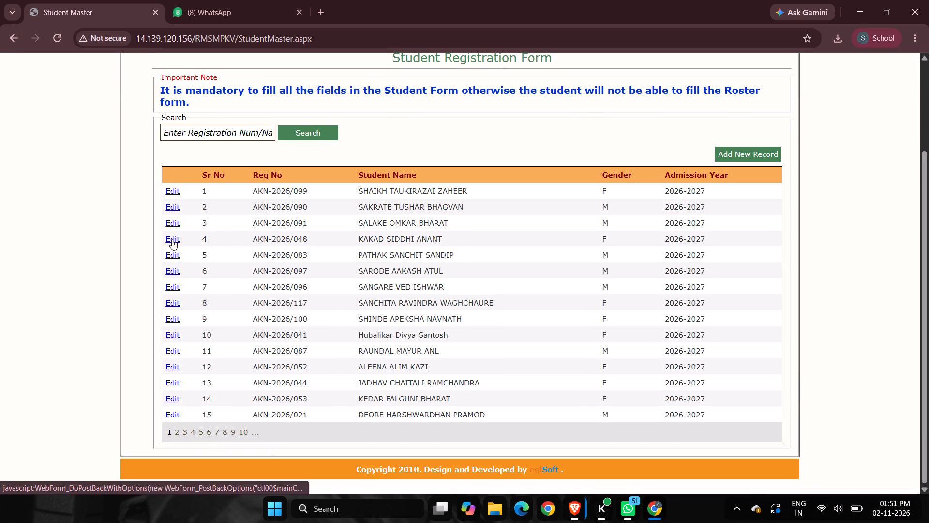
{"action": "left_click", "coordinate": [172, 239]}
Attach the first of today's WhatsApp JPEG images from Downloads as the student's picture in the Admission Details.
{"action": "scroll", "coordinate": [512, 355], "scroll_direction": "down", "scroll_amount": 2}
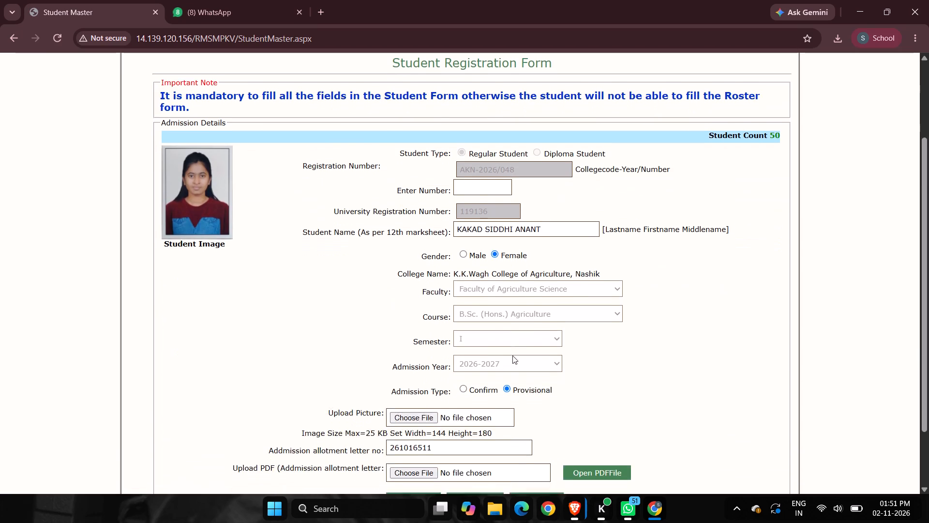
{"action": "scroll", "coordinate": [512, 355], "scroll_direction": "down", "scroll_amount": 1}
{"action": "left_click", "coordinate": [401, 341]}
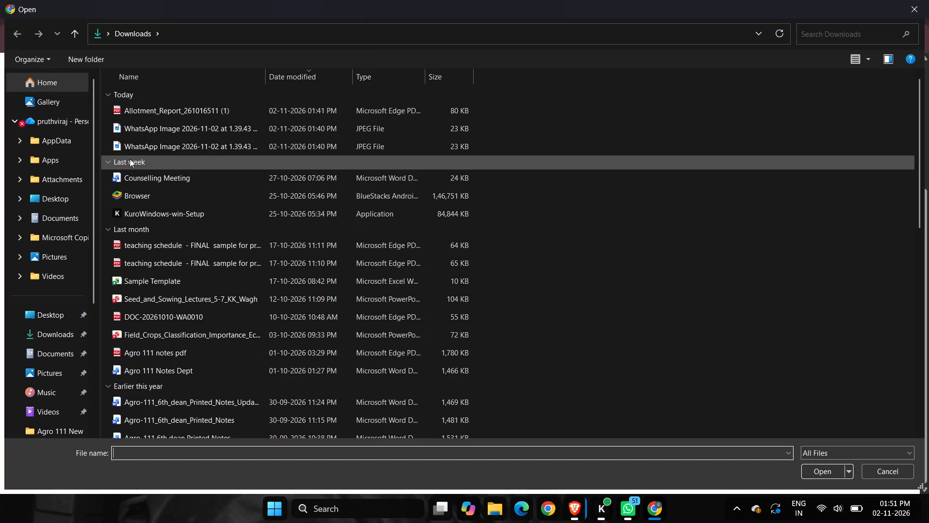
{"action": "left_click", "coordinate": [15, 38]}
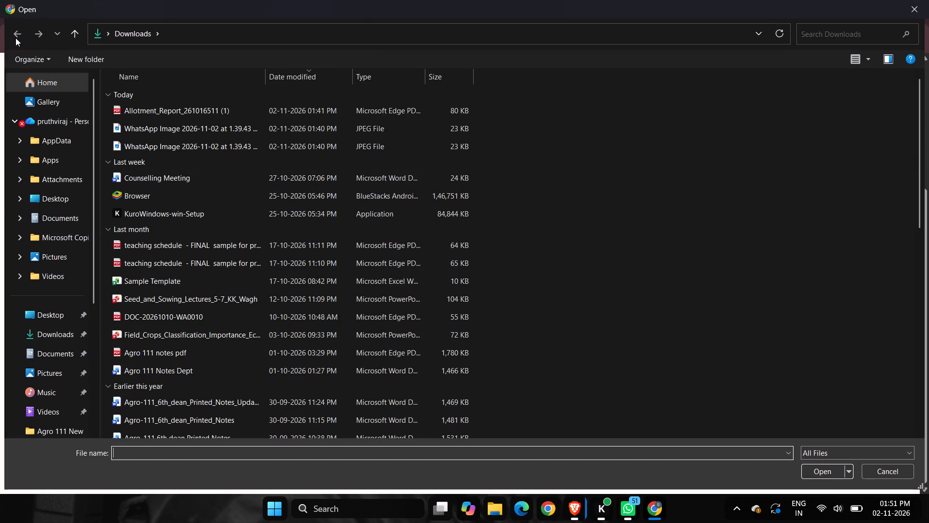
{"action": "double_click", "coordinate": [162, 126]}
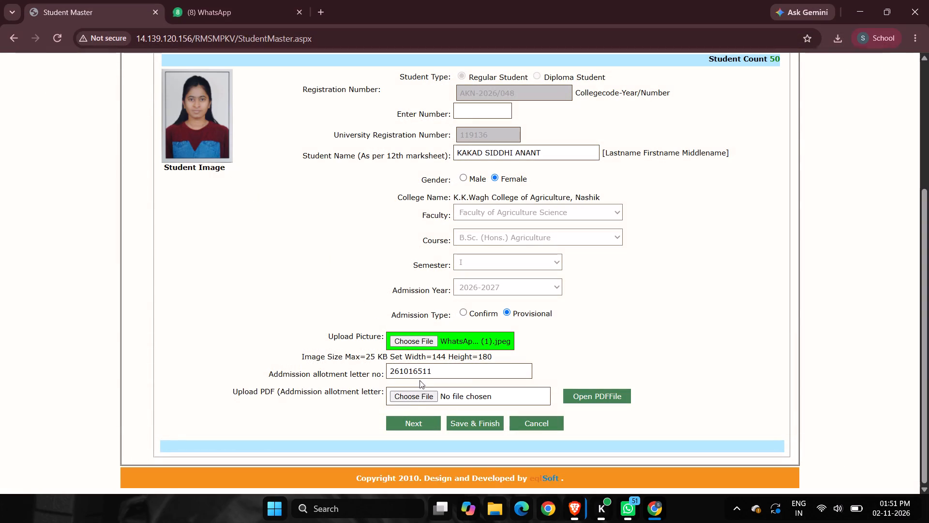
Attach today's Allotment_Report PDF from Downloads as the admission allotment letter and proceed to the Personal Details.
{"action": "left_click", "coordinate": [414, 394]}
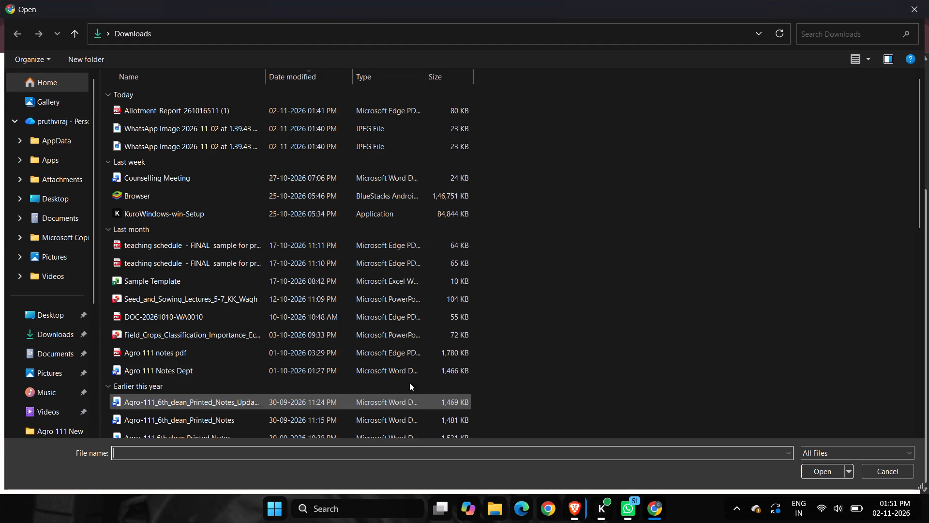
{"action": "double_click", "coordinate": [259, 114]}
{"action": "scroll", "coordinate": [291, 266], "scroll_direction": "right", "scroll_amount": 1}
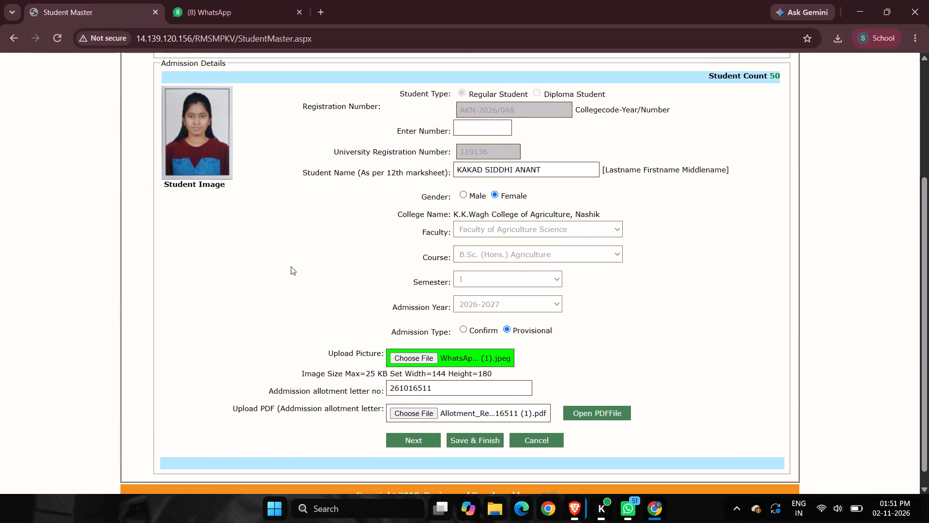
{"action": "scroll", "coordinate": [291, 266], "scroll_direction": "right", "scroll_amount": 1}
{"action": "scroll", "coordinate": [291, 266], "scroll_direction": "down", "scroll_amount": 2}
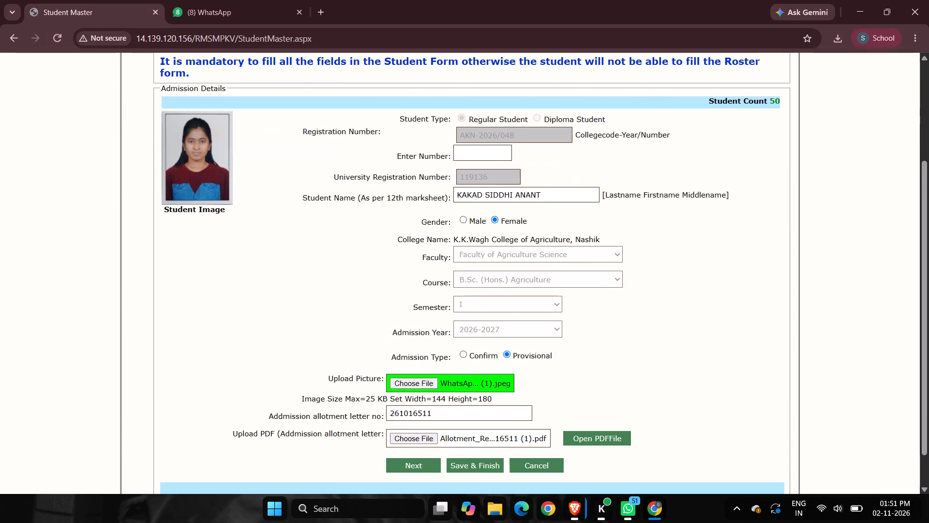
{"action": "left_click", "coordinate": [405, 417]}
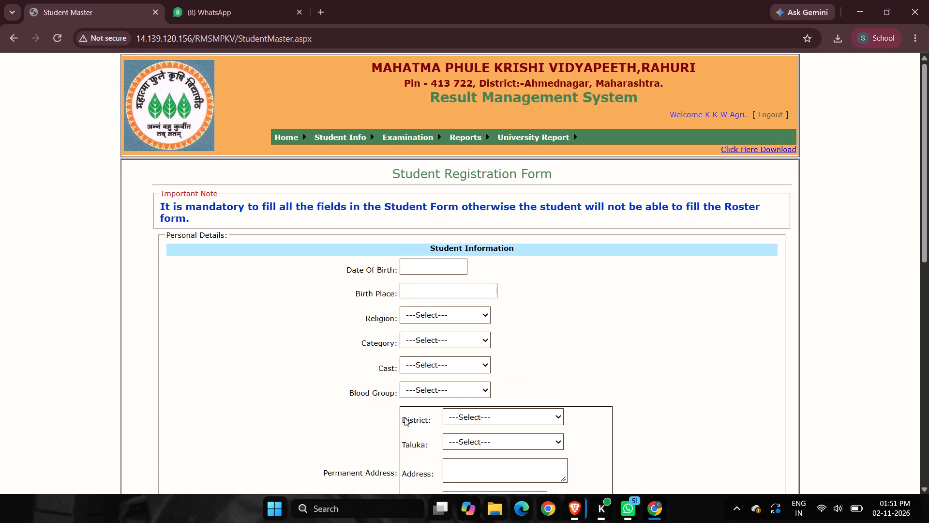
Open the Date Of Birth calendar in the Student Information section.
{"action": "left_click", "coordinate": [416, 265]}
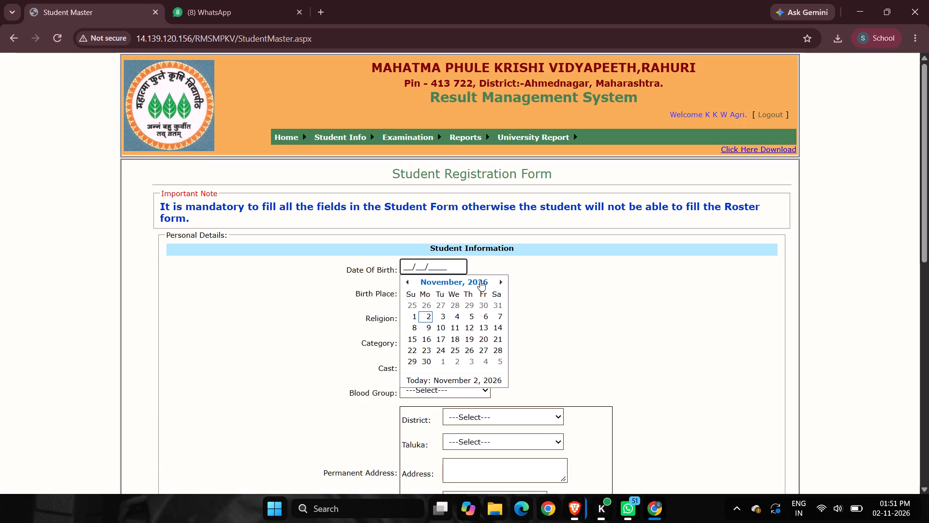
Enter the student's date of birth in the Student Information section using the date picker.
{"action": "triple_click", "coordinate": [410, 283]}
{"action": "triple_click", "coordinate": [410, 283]}
{"action": "triple_click", "coordinate": [410, 283]}
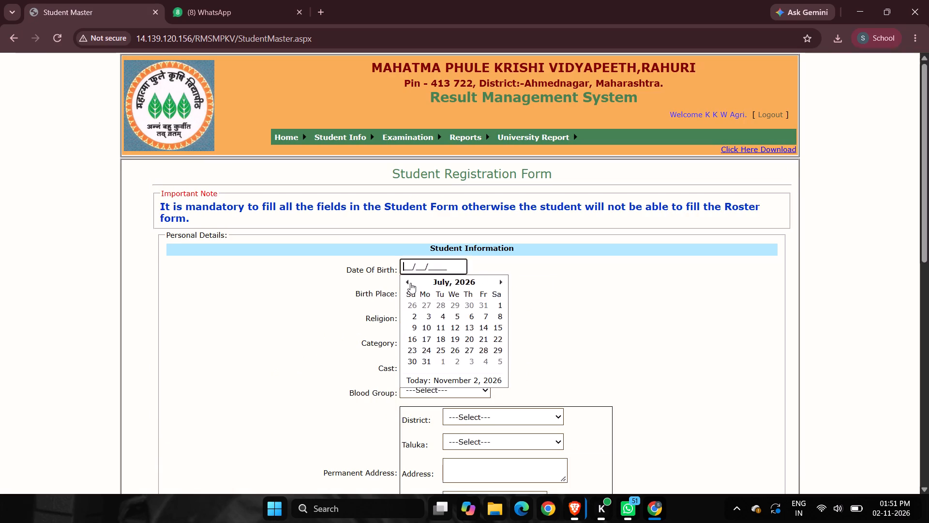
{"action": "left_click", "coordinate": [454, 281]}
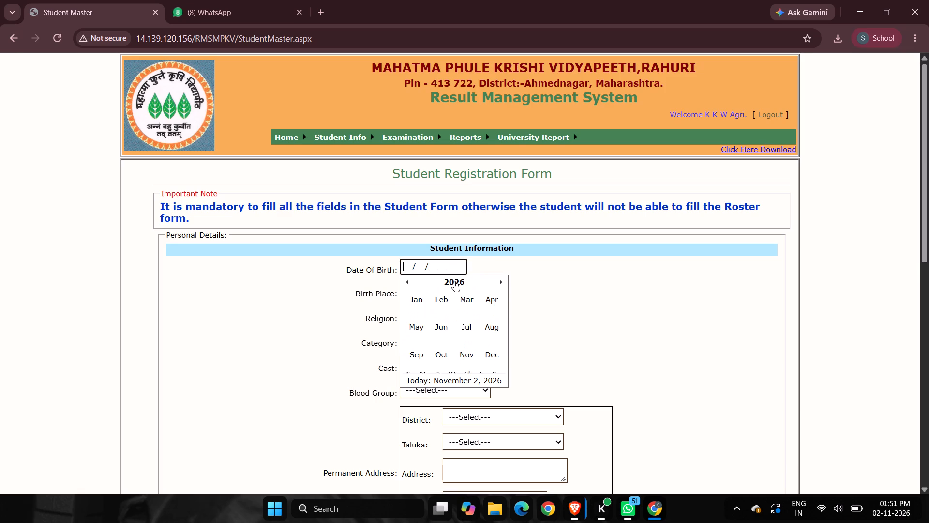
{"action": "double_click", "coordinate": [454, 281]}
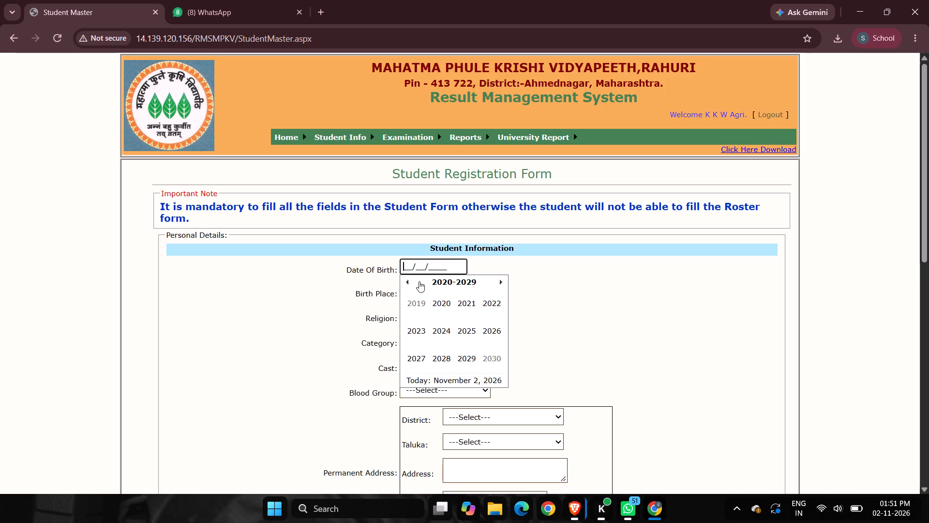
{"action": "left_click", "coordinate": [411, 284]}
{"action": "left_click", "coordinate": [405, 281]}
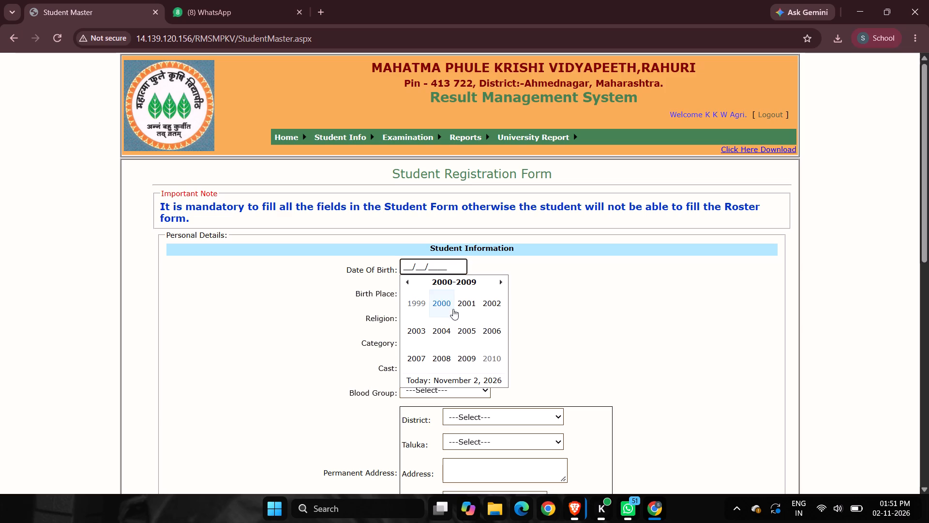
{"action": "left_click", "coordinate": [447, 354]}
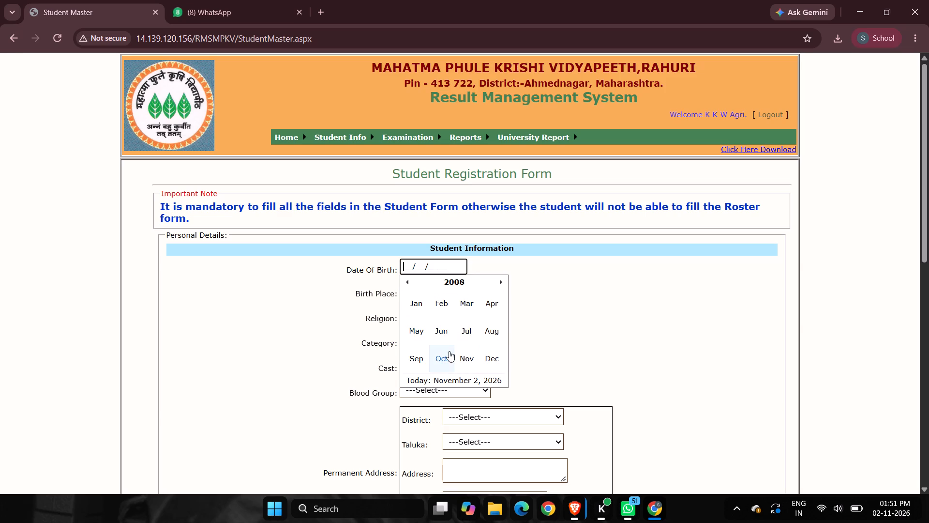
{"action": "left_click", "coordinate": [424, 355]}
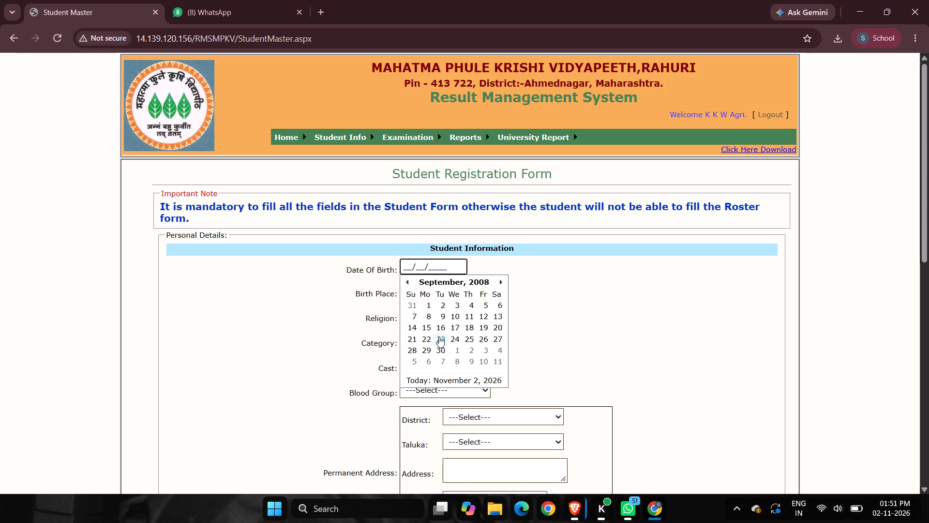
{"action": "left_click", "coordinate": [455, 307]}
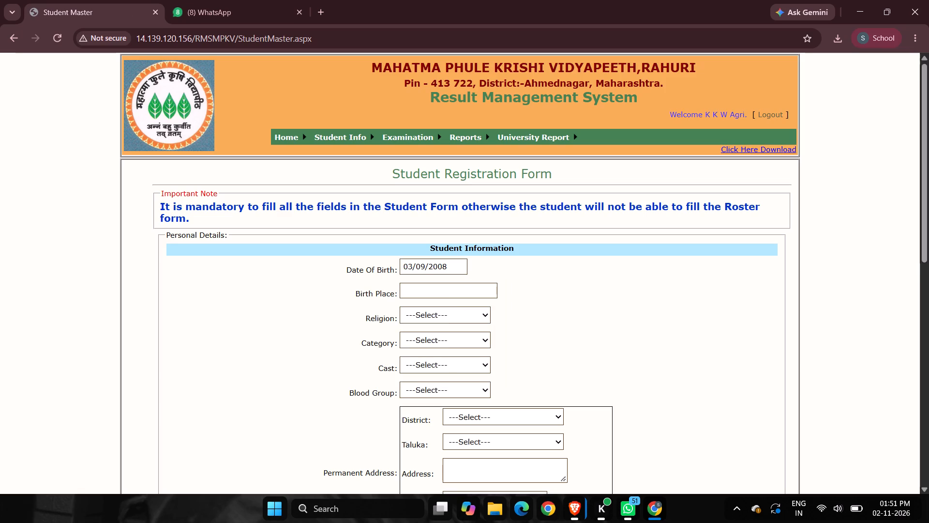
Enter NASHIK as the student's Birth Place and set Religion to Hinduism.
{"action": "left_click", "coordinate": [422, 292]}
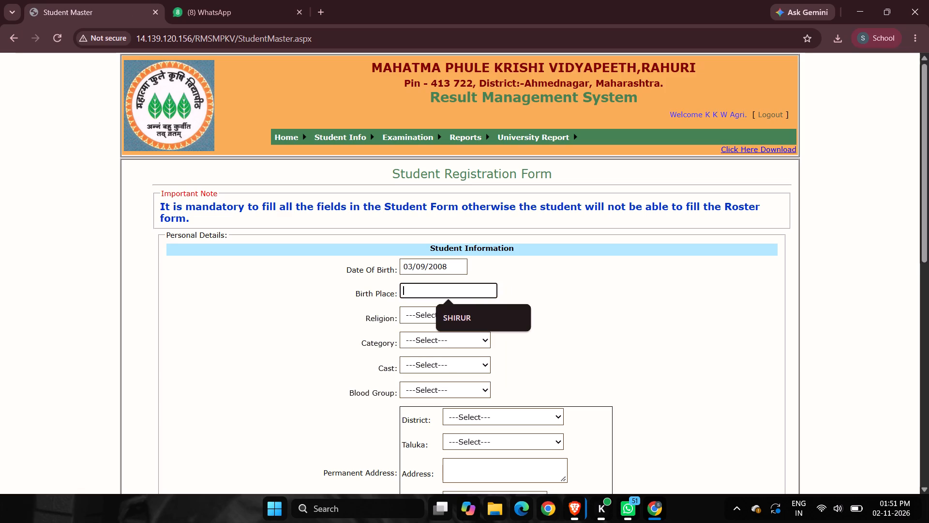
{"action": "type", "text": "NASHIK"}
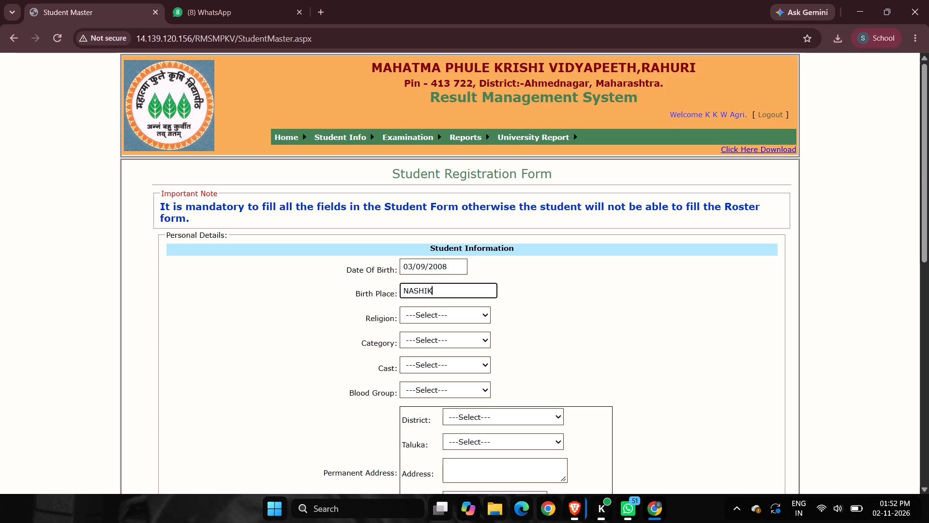
{"action": "left_click", "coordinate": [427, 317]}
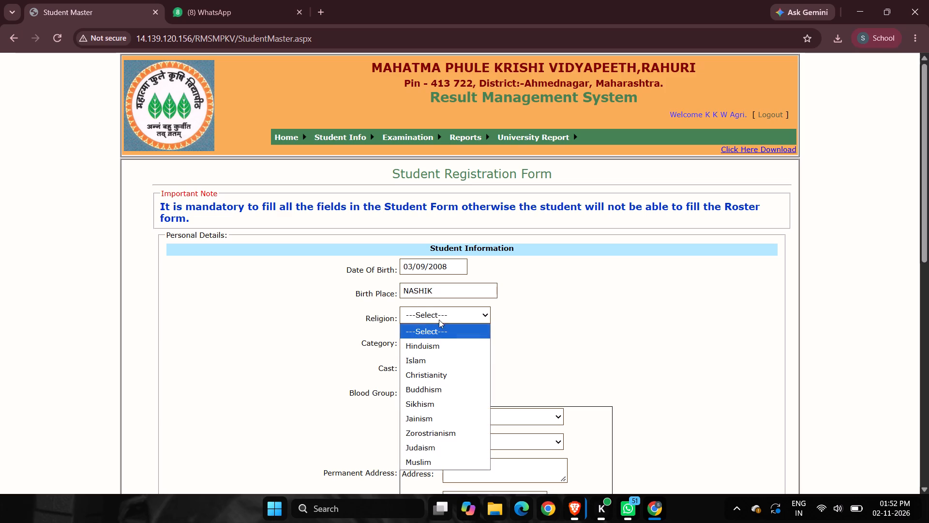
{"action": "left_click_drag", "start_coordinate": [442, 347], "coordinate": [438, 342]}
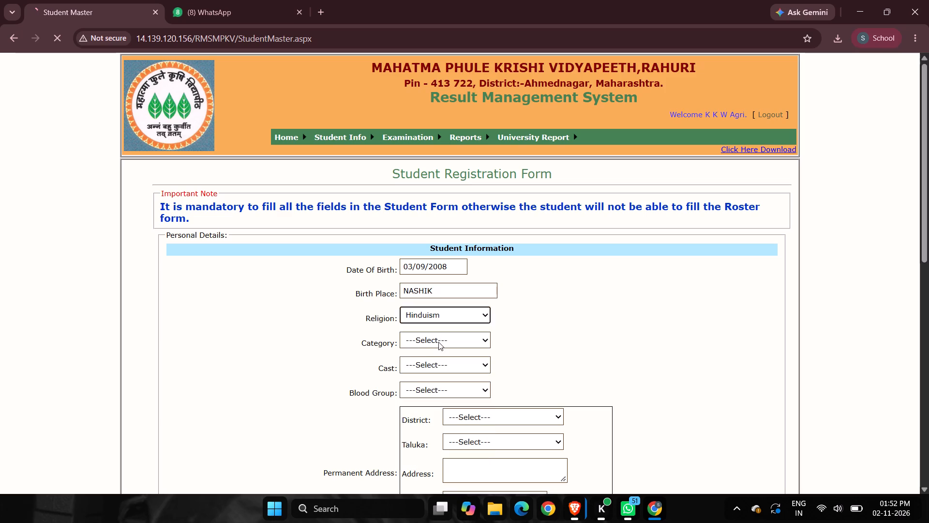
Set the student's Category to NT-D and Cast to Vanjari.
{"action": "left_click", "coordinate": [438, 342]}
{"action": "left_click", "coordinate": [438, 342]}
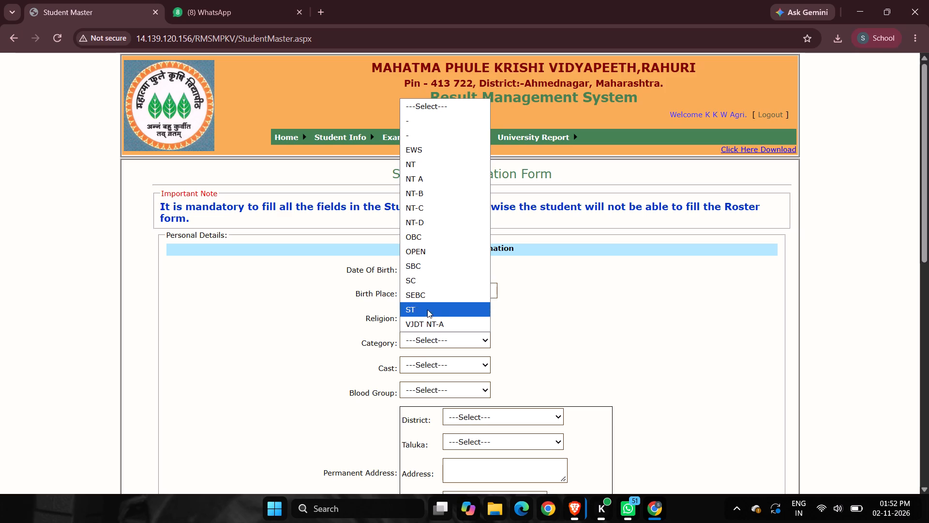
{"action": "left_click", "coordinate": [427, 228]}
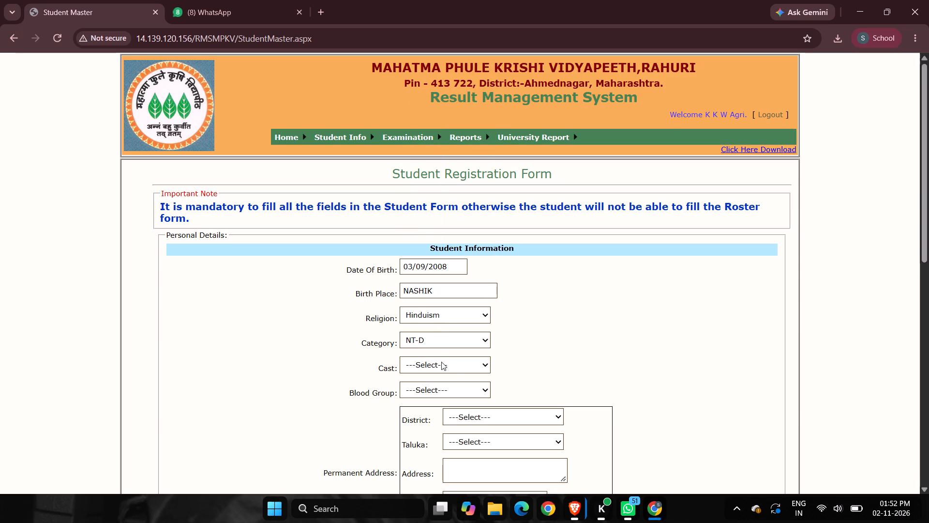
{"action": "left_click", "coordinate": [480, 369]}
{"action": "left_click", "coordinate": [527, 365]}
{"action": "left_click", "coordinate": [487, 362]}
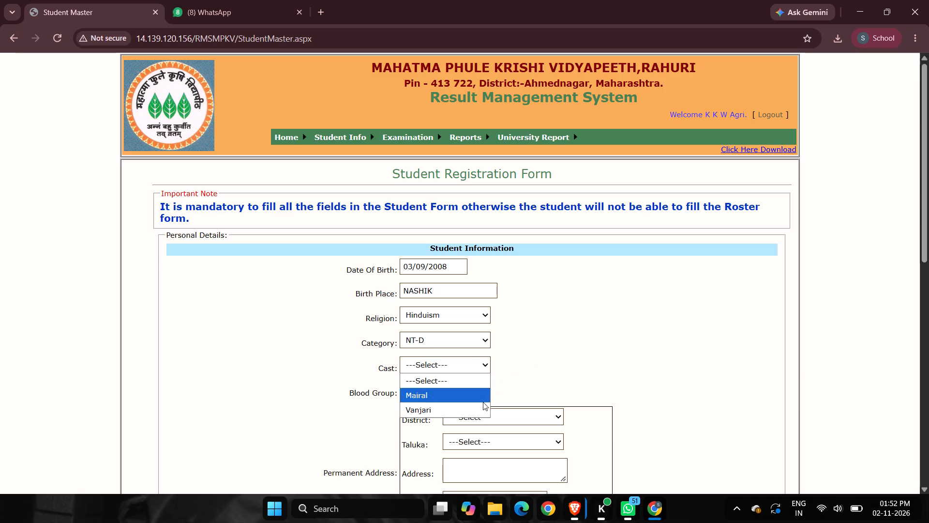
{"action": "left_click", "coordinate": [467, 415]}
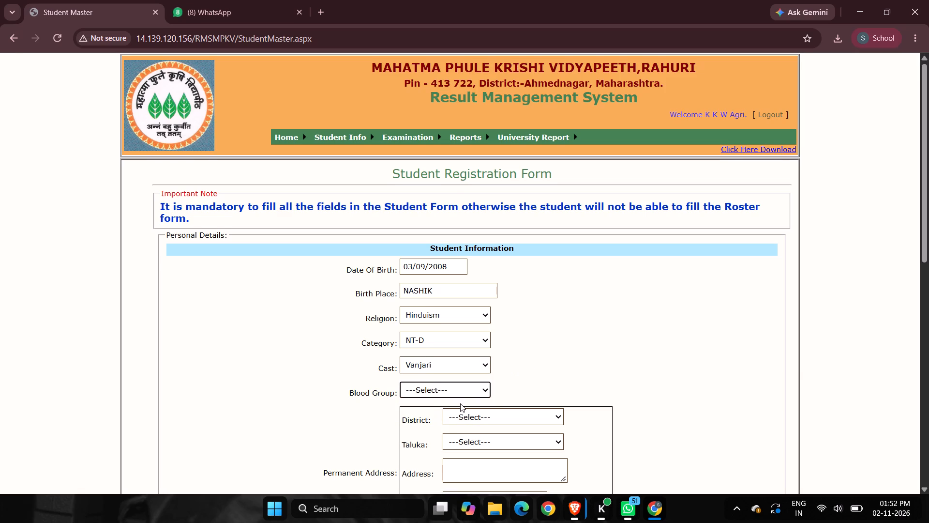
Set the student's Blood Group to AB+ve.
{"action": "scroll", "coordinate": [460, 403], "scroll_direction": "down", "scroll_amount": 1}
{"action": "left_click", "coordinate": [482, 375]}
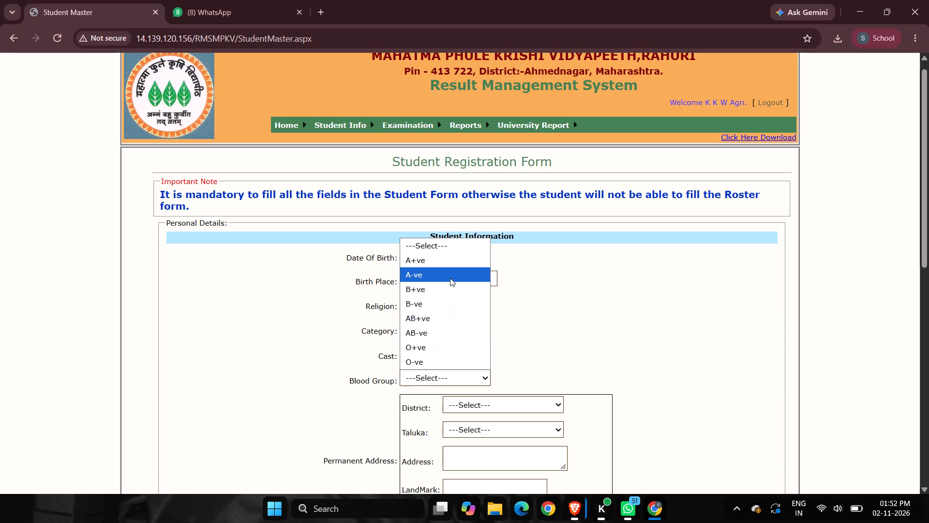
{"action": "left_click", "coordinate": [442, 316]}
Set the District of the student's Permanent Address to Nashik.
{"action": "scroll", "coordinate": [442, 392], "scroll_direction": "down", "scroll_amount": 1}
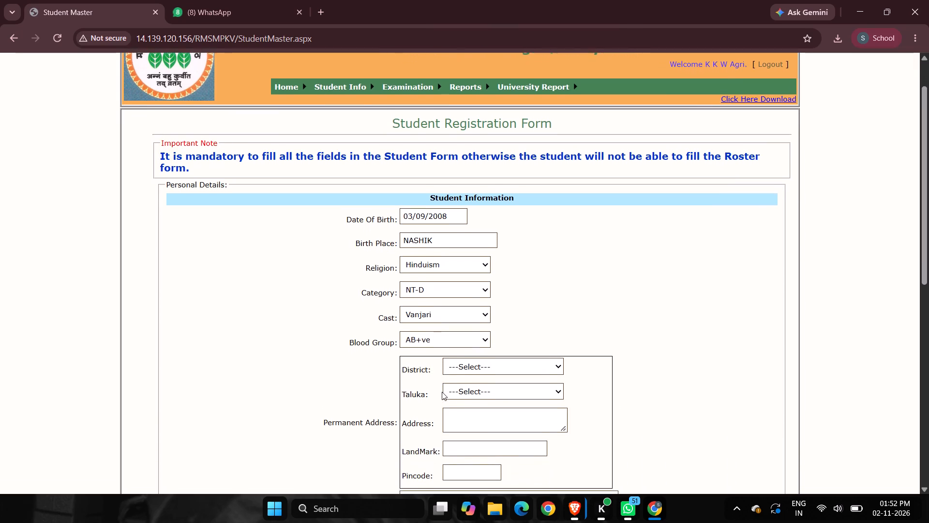
{"action": "scroll", "coordinate": [442, 392], "scroll_direction": "down", "scroll_amount": 1}
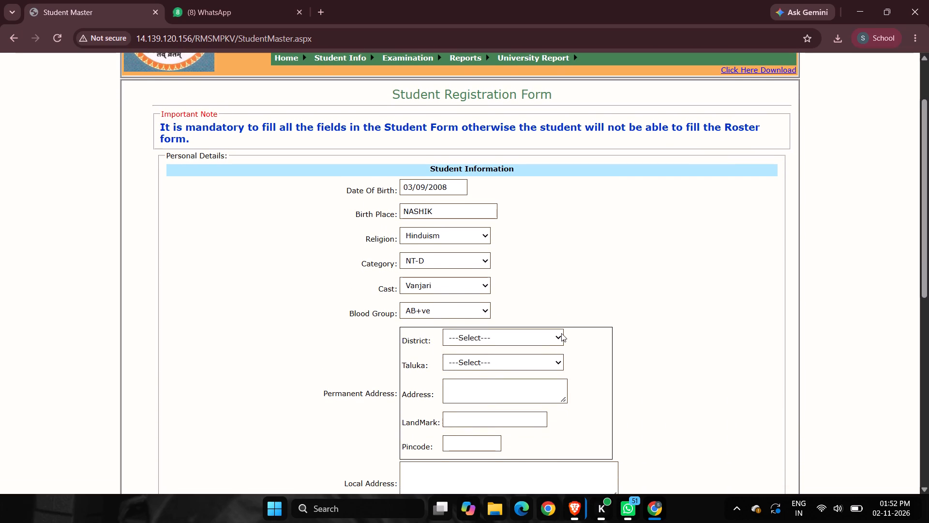
{"action": "left_click", "coordinate": [561, 333]}
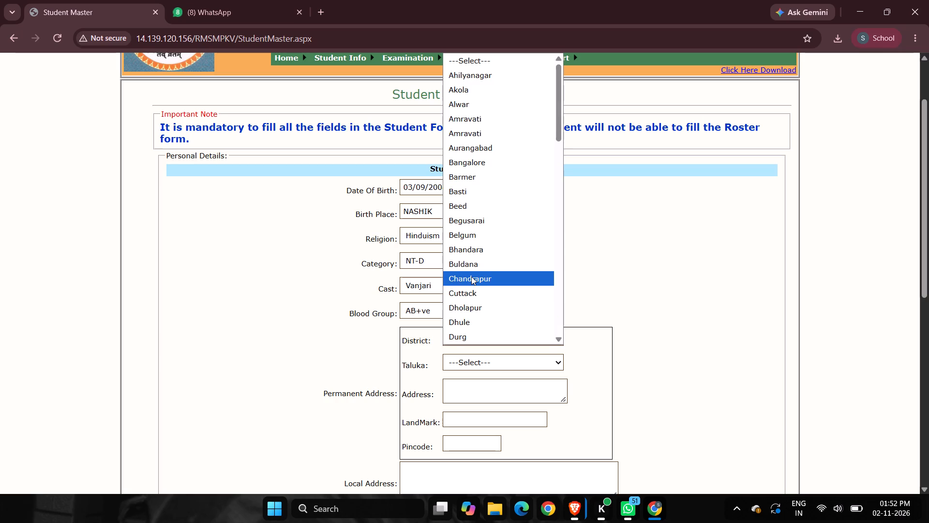
{"action": "scroll", "coordinate": [471, 277], "scroll_direction": "up", "scroll_amount": 1}
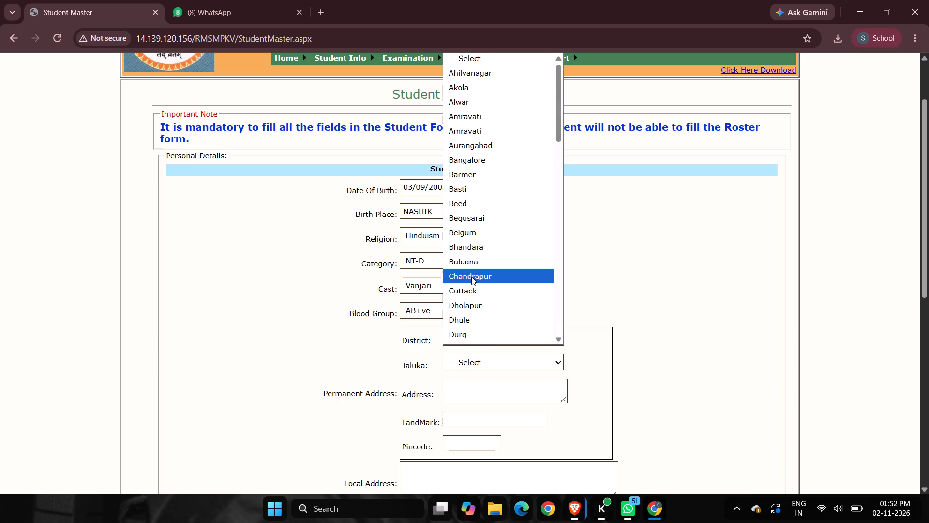
{"action": "scroll", "coordinate": [471, 277], "scroll_direction": "down", "scroll_amount": 2}
{"action": "scroll", "coordinate": [471, 277], "scroll_direction": "right", "scroll_amount": 1}
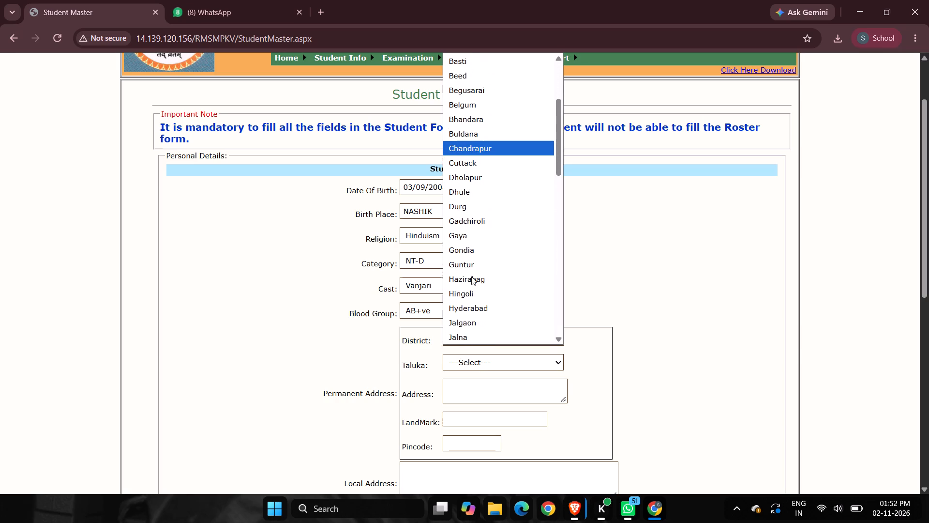
{"action": "scroll", "coordinate": [471, 277], "scroll_direction": "right", "scroll_amount": 1}
{"action": "scroll", "coordinate": [471, 277], "scroll_direction": "down", "scroll_amount": 2}
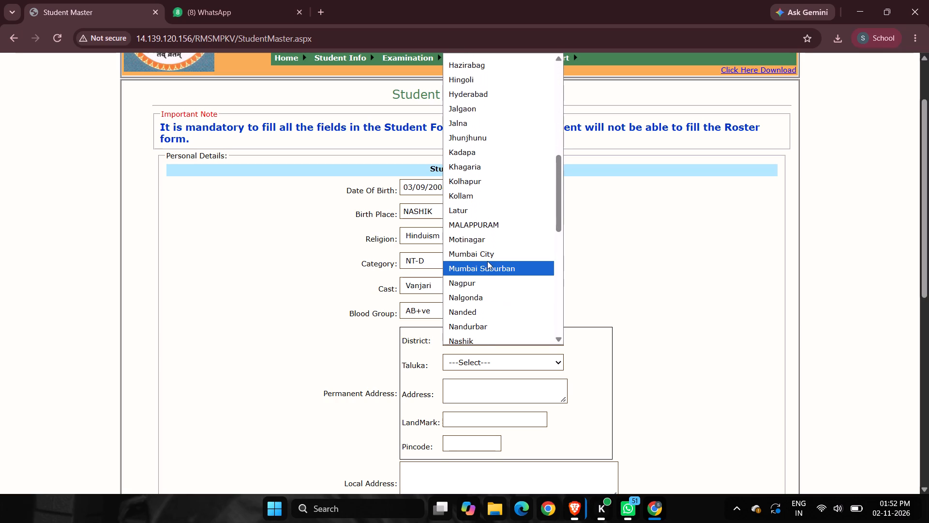
{"action": "scroll", "coordinate": [487, 261], "scroll_direction": "down", "scroll_amount": 1}
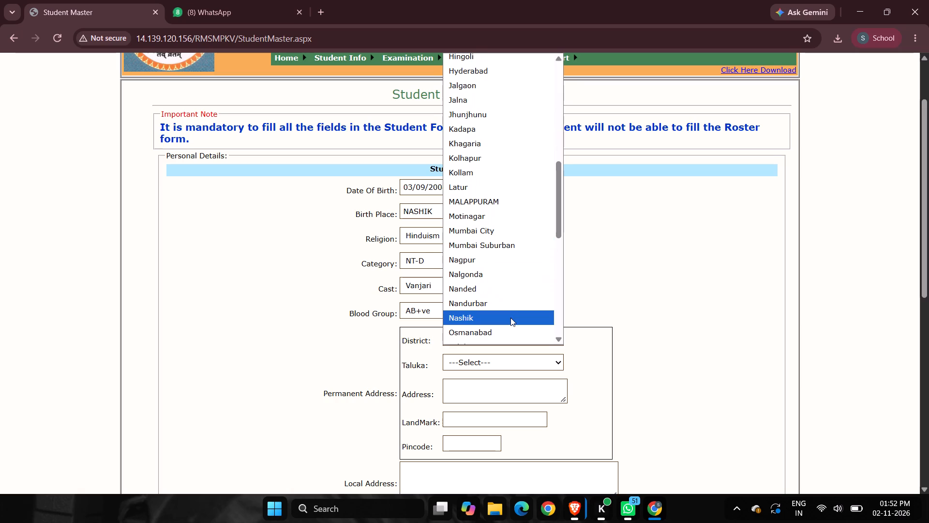
{"action": "left_click", "coordinate": [510, 318]}
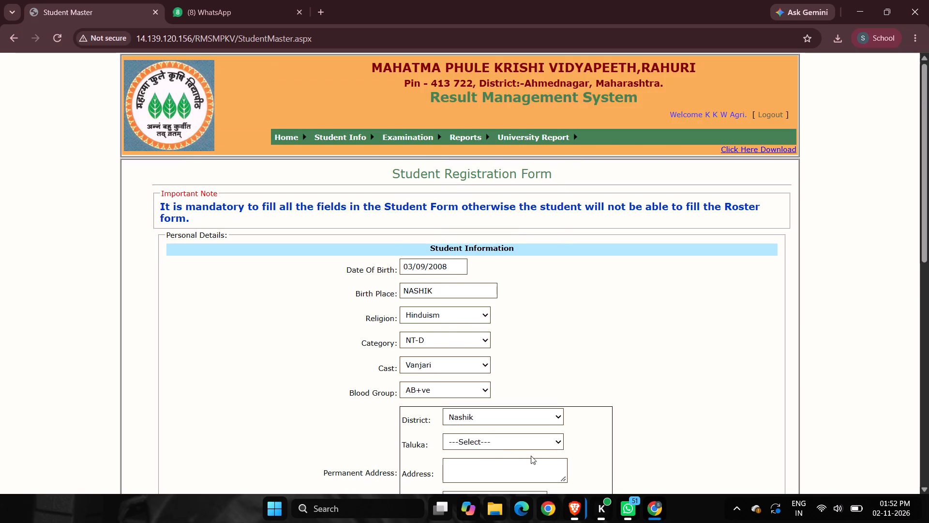
Set the Taluka of the student's Permanent Address to Nashik.
{"action": "left_click", "coordinate": [556, 440]}
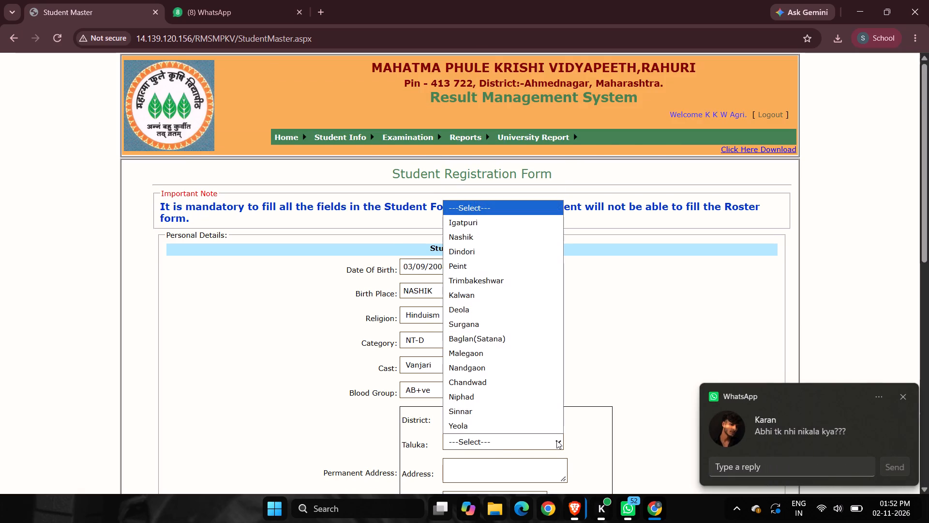
{"action": "scroll", "coordinate": [505, 359], "scroll_direction": "down", "scroll_amount": 5}
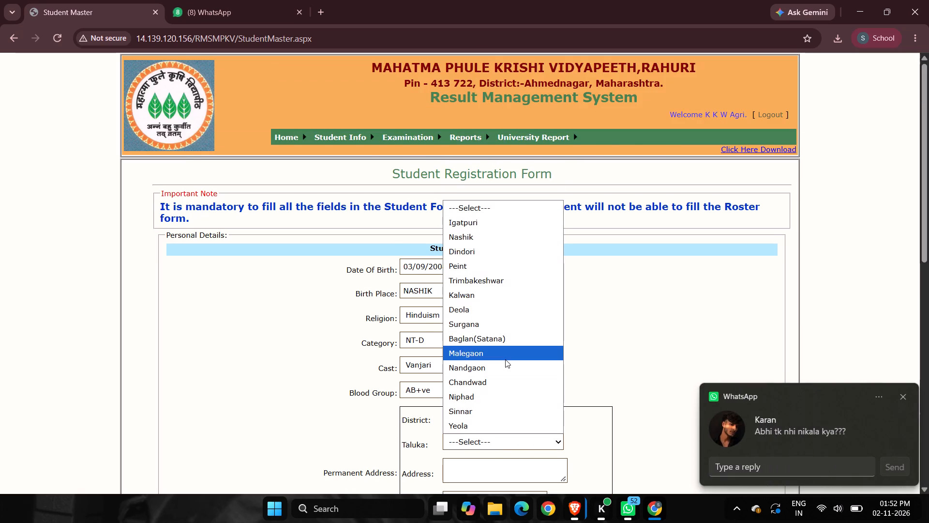
{"action": "scroll", "coordinate": [505, 359], "scroll_direction": "down", "scroll_amount": 1}
{"action": "scroll", "coordinate": [505, 359], "scroll_direction": "up", "scroll_amount": 2}
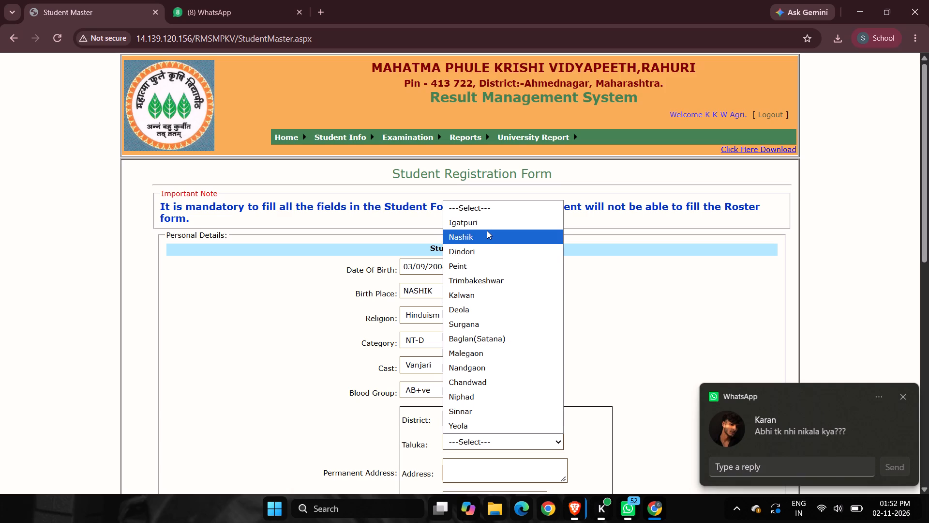
{"action": "left_click", "coordinate": [487, 231]}
Enter the student's house and village address in the Address field of the Permanent Address.
{"action": "scroll", "coordinate": [431, 402], "scroll_direction": "down", "scroll_amount": 1}
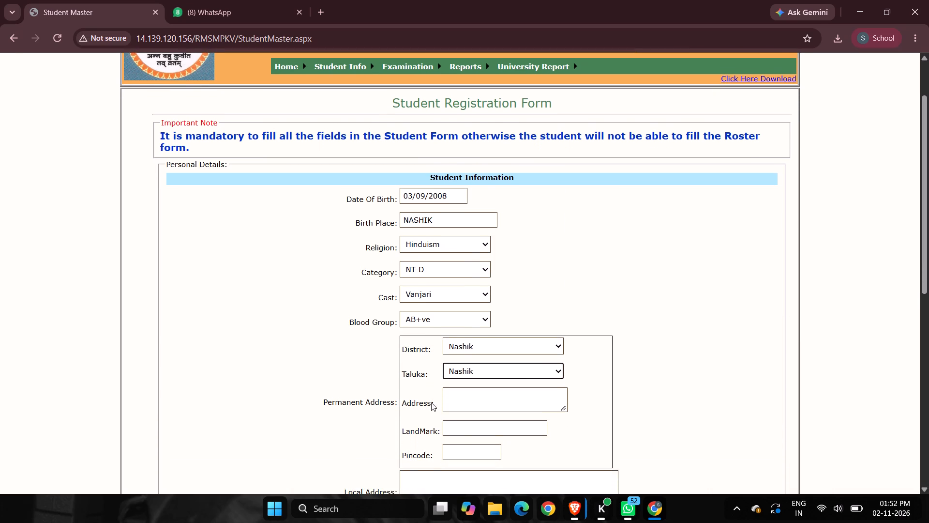
{"action": "scroll", "coordinate": [431, 402], "scroll_direction": "down", "scroll_amount": 1}
{"action": "left_click", "coordinate": [466, 392]}
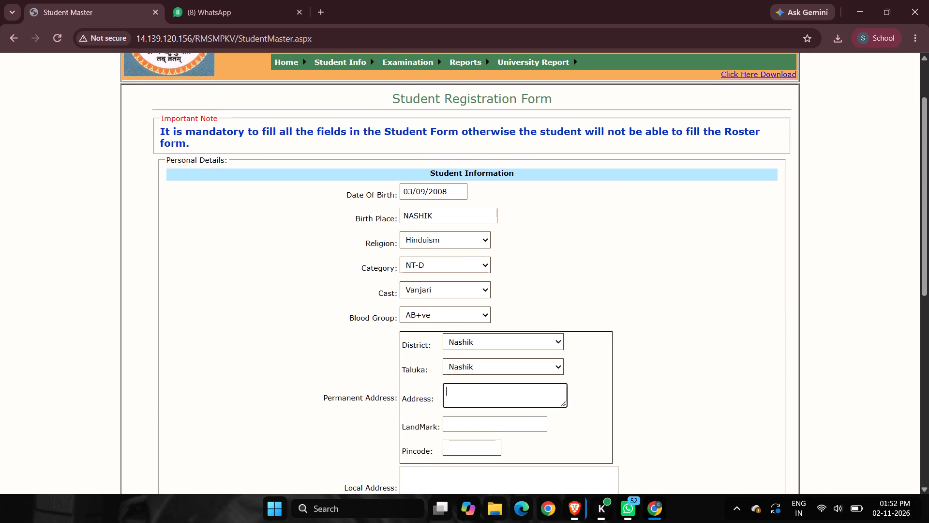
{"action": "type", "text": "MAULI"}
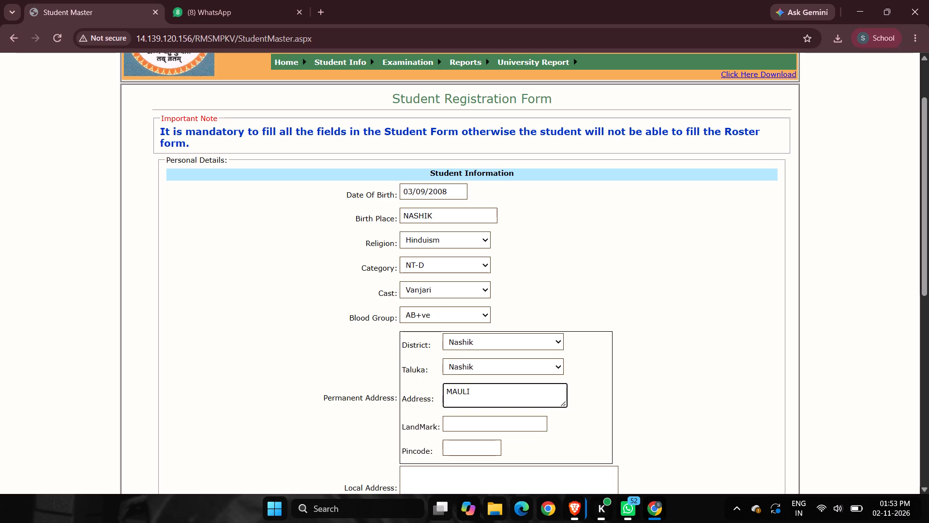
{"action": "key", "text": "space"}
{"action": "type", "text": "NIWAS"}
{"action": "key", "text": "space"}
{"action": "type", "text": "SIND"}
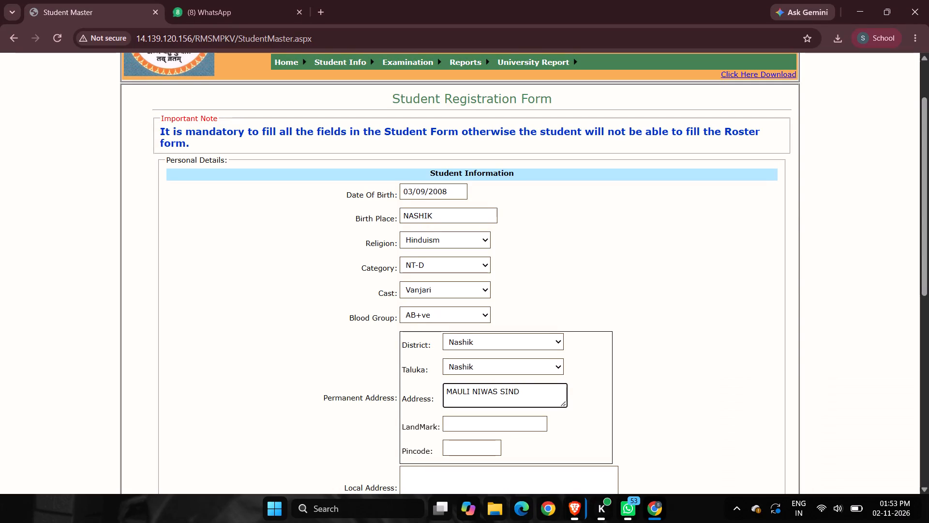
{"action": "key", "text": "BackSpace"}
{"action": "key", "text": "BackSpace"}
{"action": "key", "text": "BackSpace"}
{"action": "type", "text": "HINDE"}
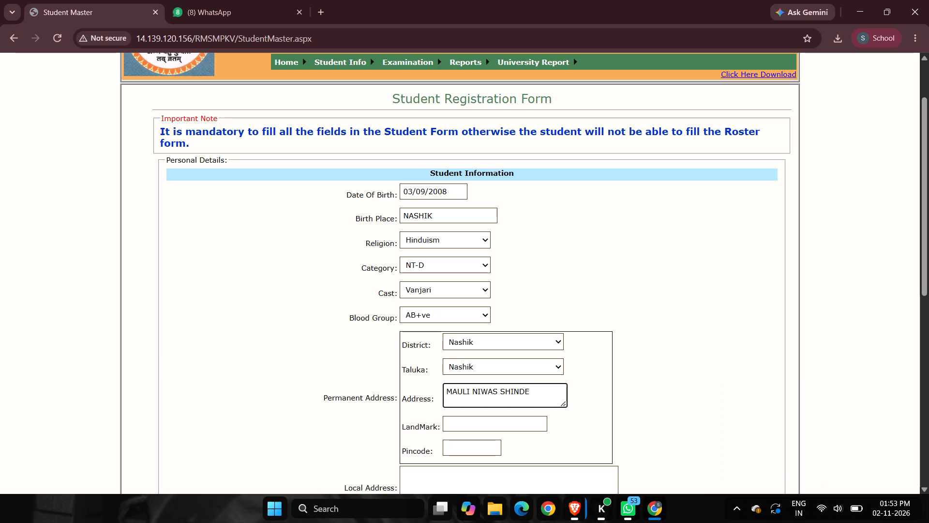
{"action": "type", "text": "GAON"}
{"action": "left_click", "coordinate": [527, 393]}
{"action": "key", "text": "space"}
{"action": "left_click", "coordinate": [557, 392]}
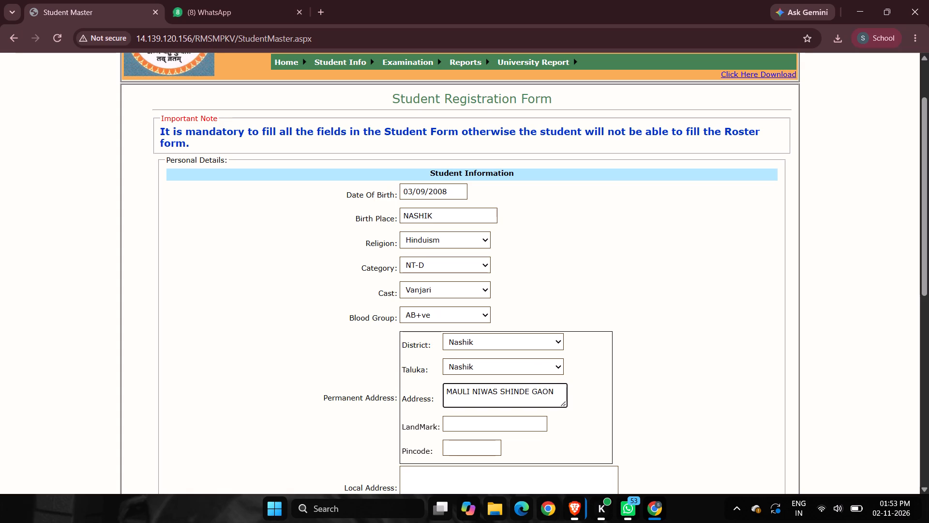
Complete the student's Permanent Address with its LandMark and Pincode.
{"action": "left_click", "coordinate": [540, 422]}
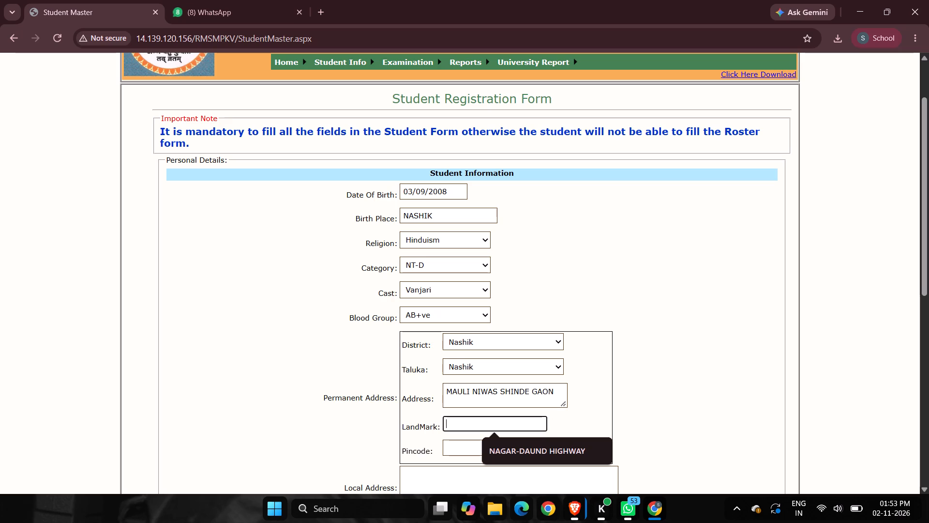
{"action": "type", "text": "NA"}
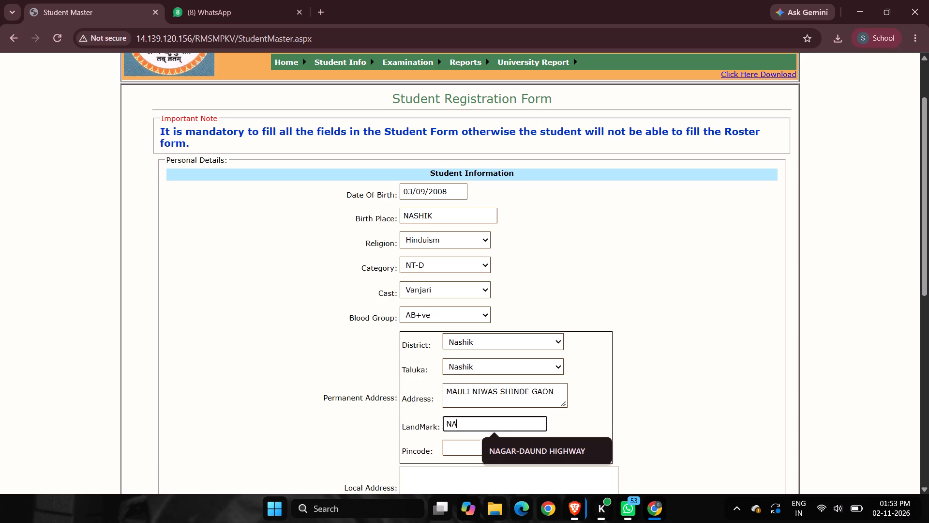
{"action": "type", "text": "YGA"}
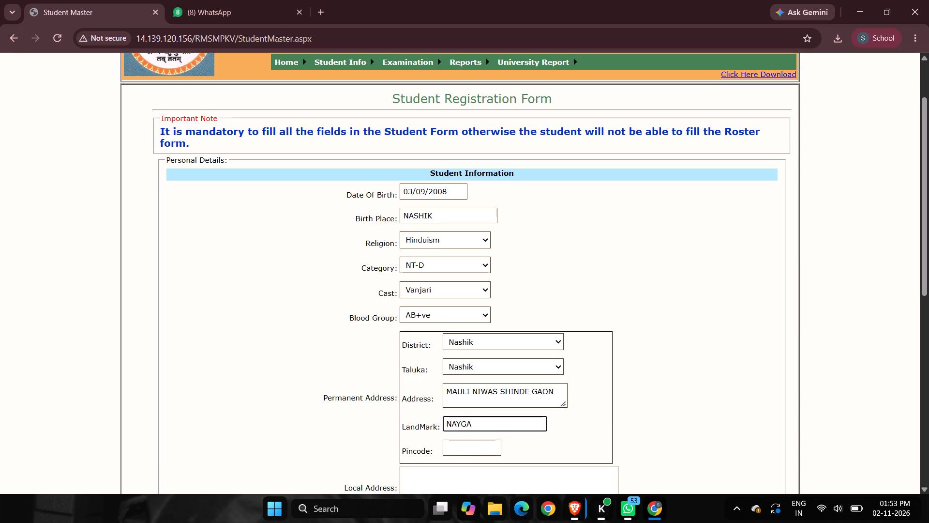
{"action": "left_click", "coordinate": [539, 421]}
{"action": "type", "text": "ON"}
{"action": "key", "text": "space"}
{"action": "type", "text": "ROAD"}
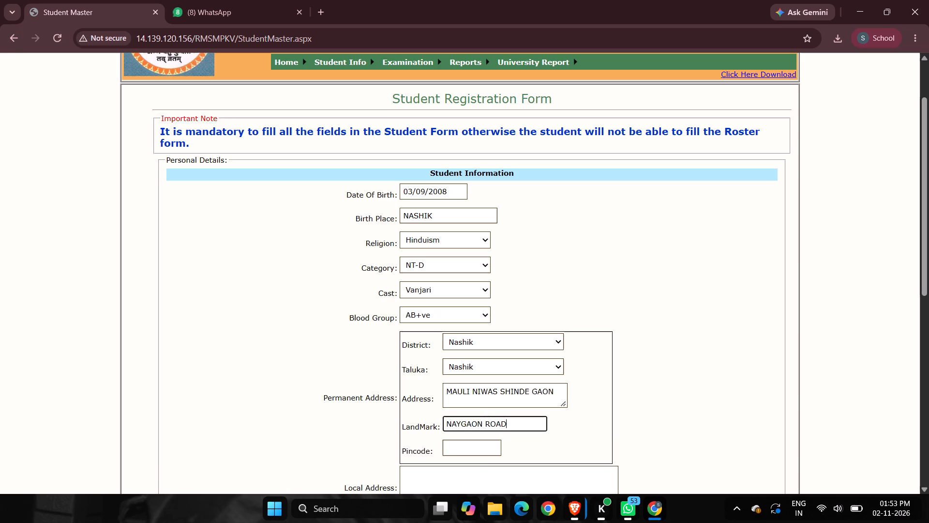
{"action": "left_click", "coordinate": [481, 451]}
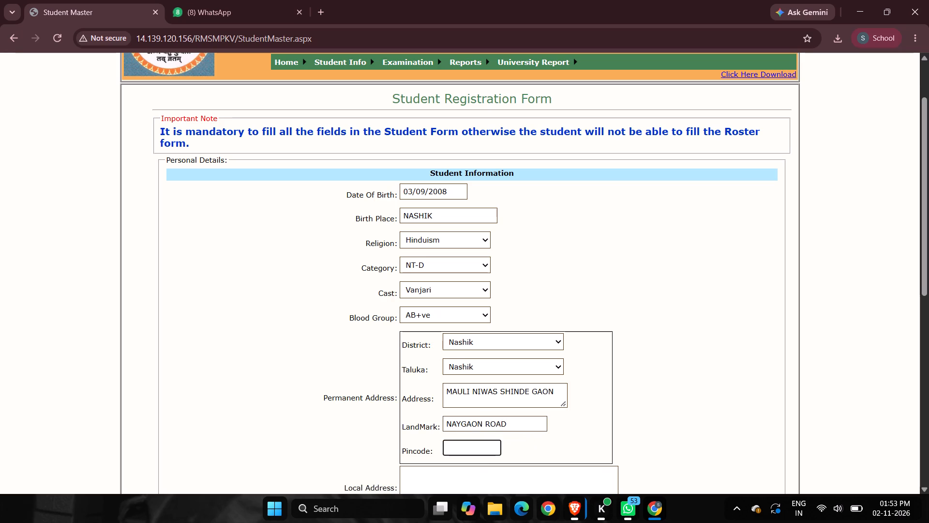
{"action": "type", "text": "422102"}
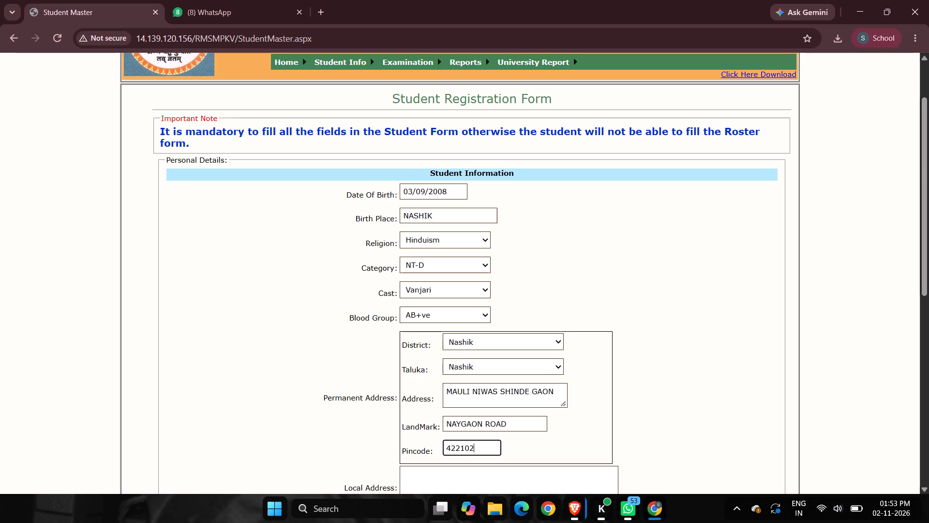
Enter the student's Local Address with the house, road and post village.
{"action": "left_click", "coordinate": [477, 473]}
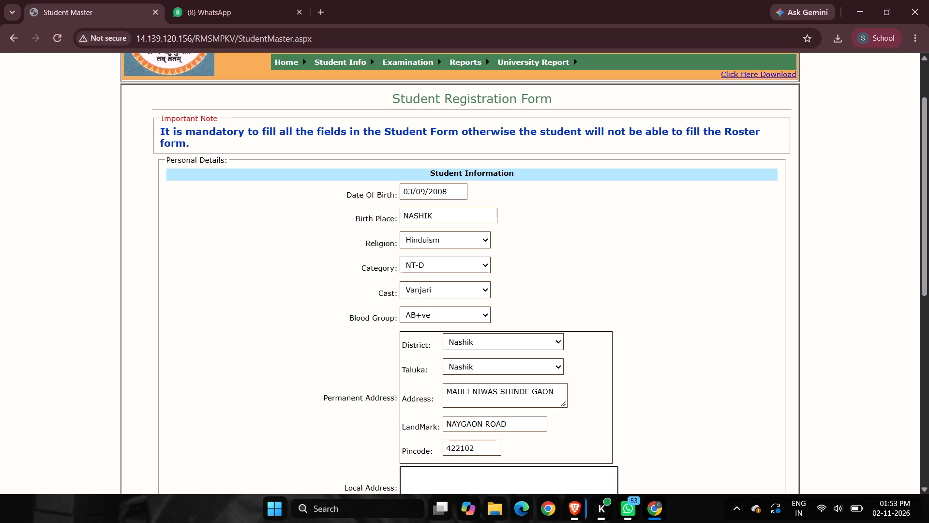
{"action": "scroll", "coordinate": [477, 473], "scroll_direction": "down", "scroll_amount": 2}
{"action": "left_click", "coordinate": [441, 380]}
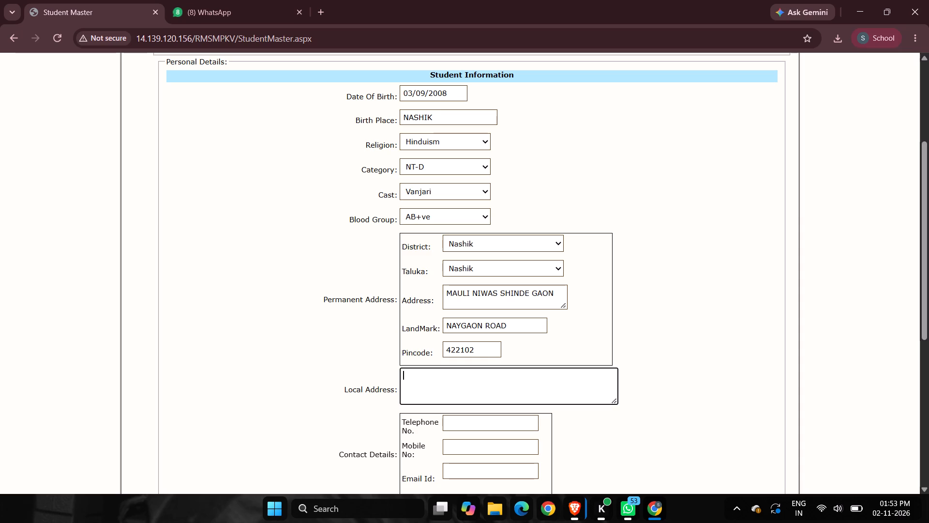
{"action": "scroll", "coordinate": [441, 380], "scroll_direction": "down", "scroll_amount": 1}
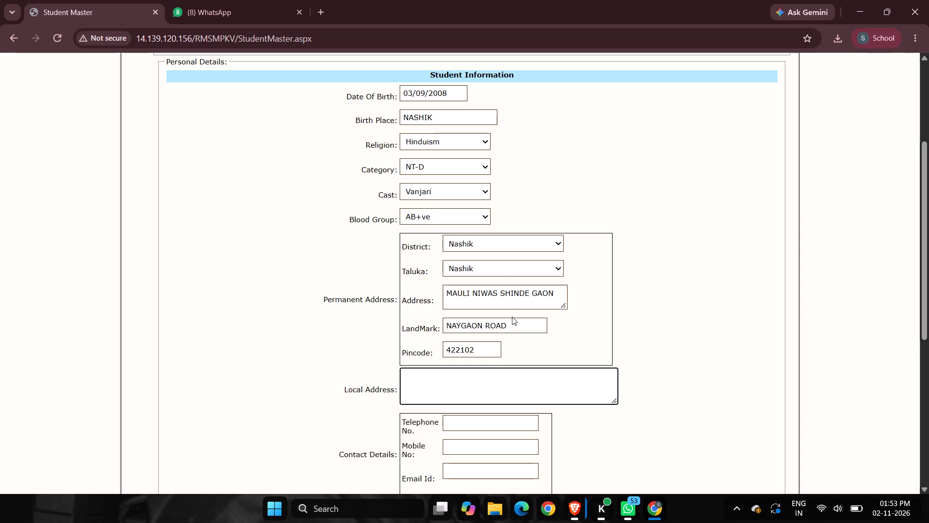
{"action": "left_click_drag", "start_coordinate": [512, 317], "coordinate": [511, 327]}
{"action": "left_click", "coordinate": [511, 327]}
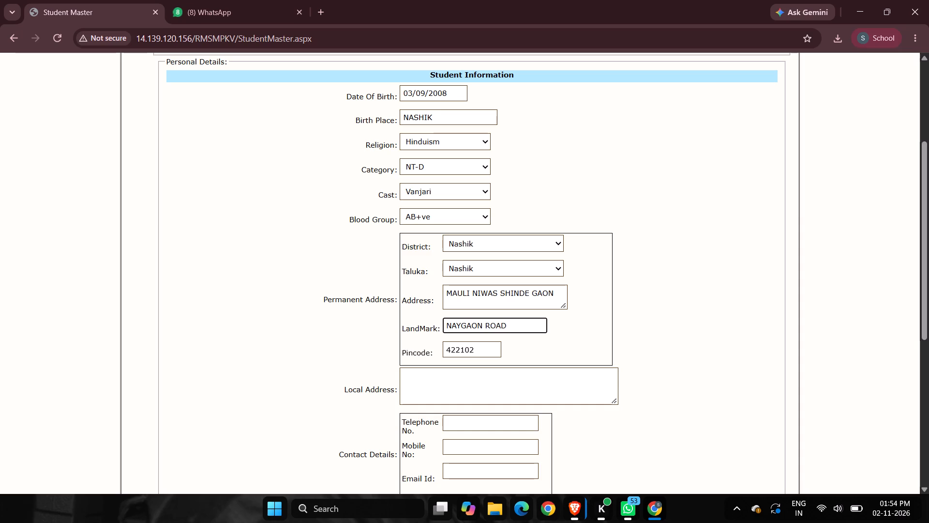
{"action": "left_click", "coordinate": [409, 377]}
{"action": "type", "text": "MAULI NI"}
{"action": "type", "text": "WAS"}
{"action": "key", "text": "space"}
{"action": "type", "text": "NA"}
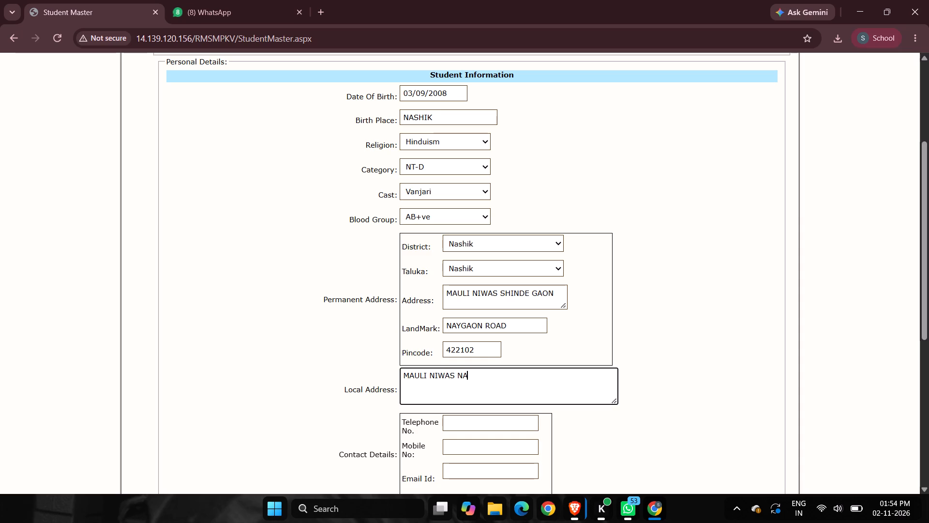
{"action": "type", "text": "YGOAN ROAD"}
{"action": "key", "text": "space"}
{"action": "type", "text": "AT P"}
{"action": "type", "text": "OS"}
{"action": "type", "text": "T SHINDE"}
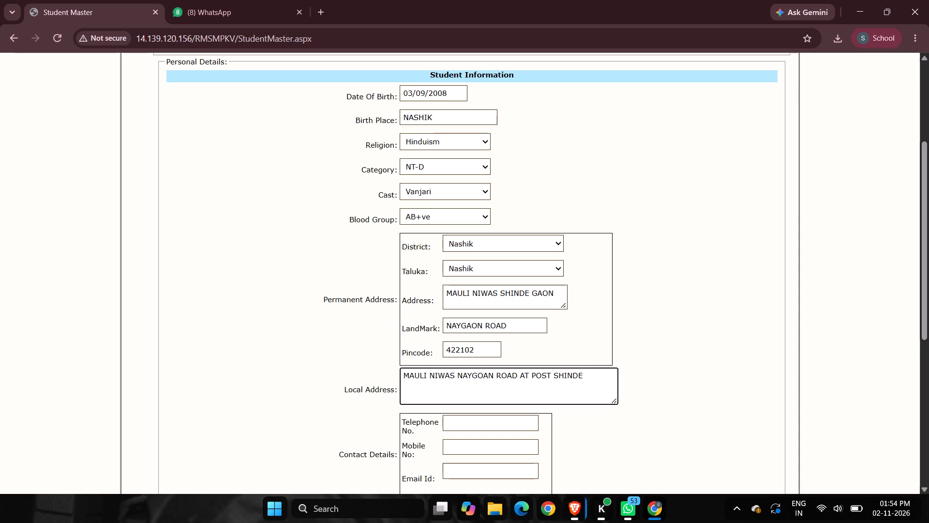
Begin the student's Contact Details with the Telephone No. field.
{"action": "scroll", "coordinate": [409, 377], "scroll_direction": "down", "scroll_amount": 1}
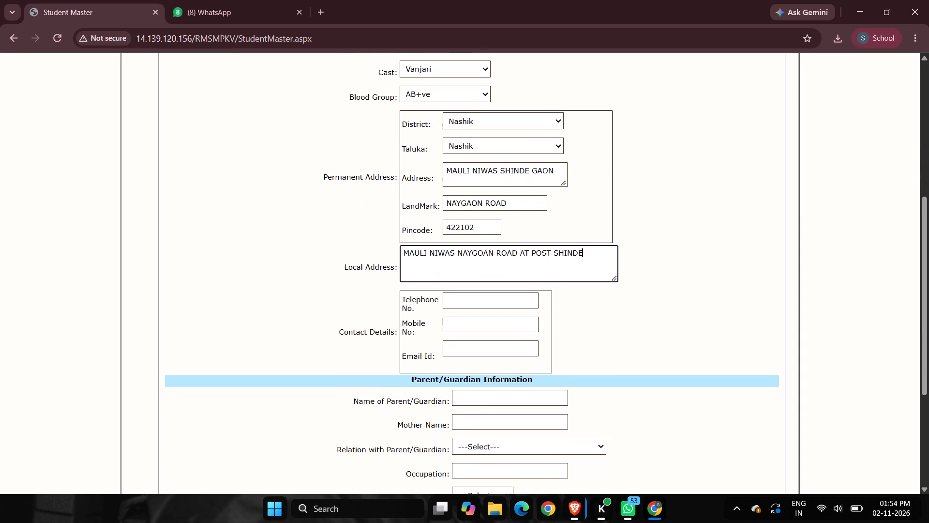
{"action": "scroll", "coordinate": [409, 377], "scroll_direction": "down", "scroll_amount": 1}
{"action": "left_click", "coordinate": [464, 300]}
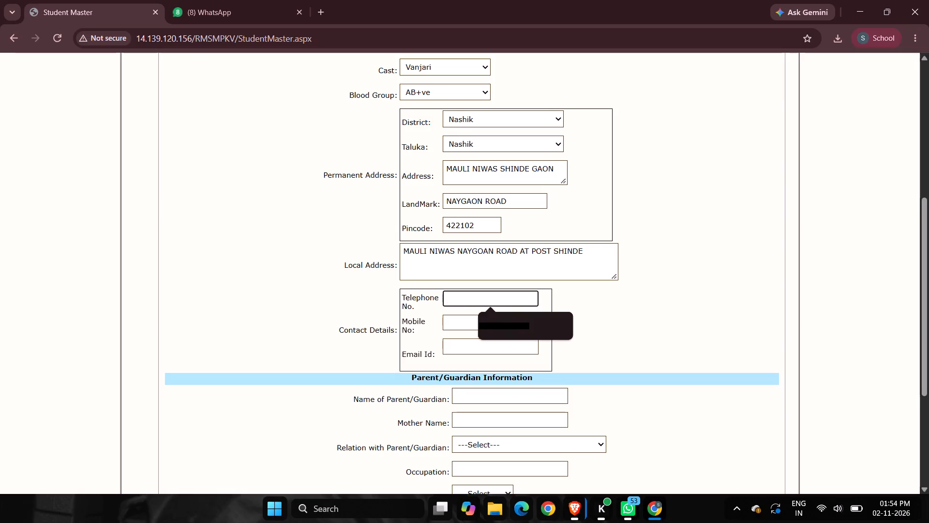
{"action": "scroll", "coordinate": [464, 300], "scroll_direction": "up", "scroll_amount": 1}
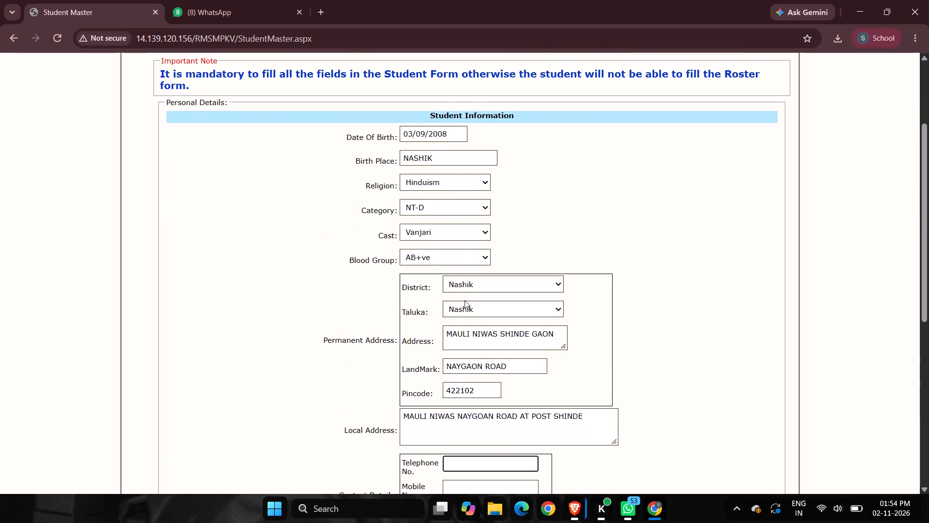
{"action": "scroll", "coordinate": [464, 300], "scroll_direction": "down", "scroll_amount": 3}
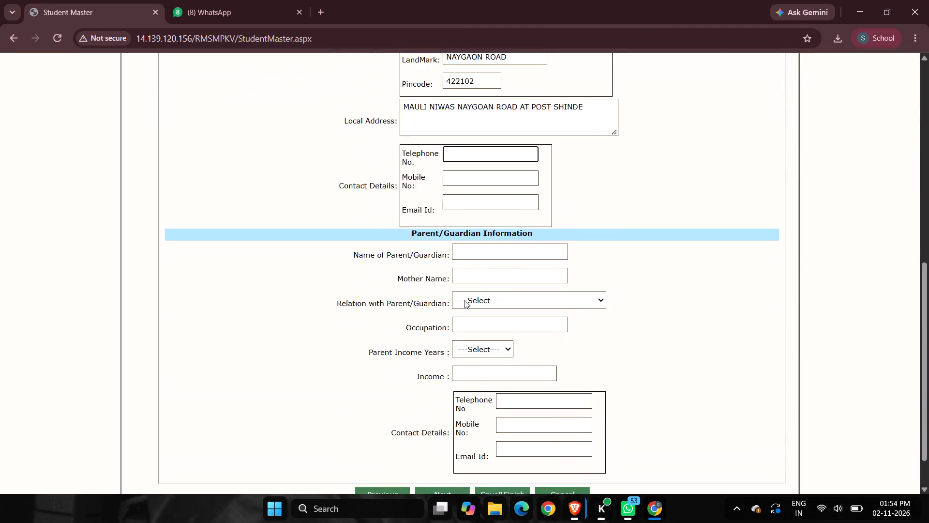
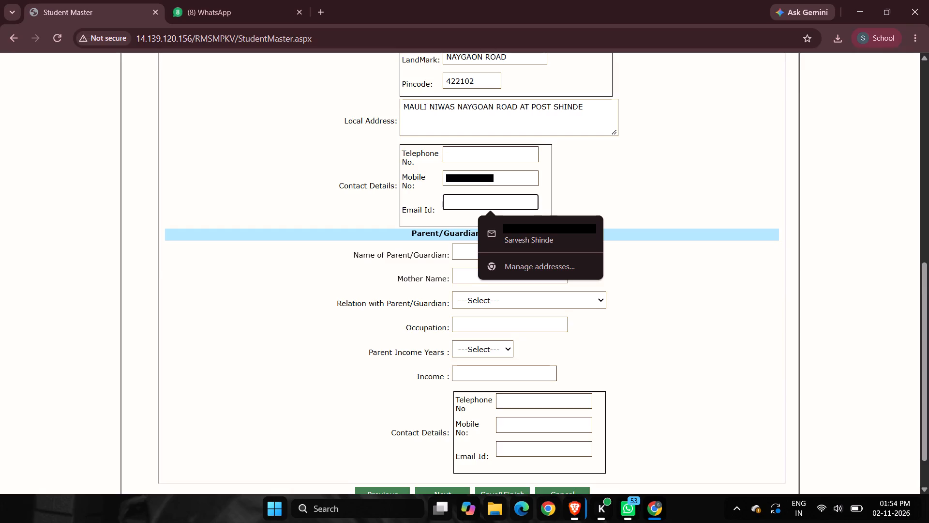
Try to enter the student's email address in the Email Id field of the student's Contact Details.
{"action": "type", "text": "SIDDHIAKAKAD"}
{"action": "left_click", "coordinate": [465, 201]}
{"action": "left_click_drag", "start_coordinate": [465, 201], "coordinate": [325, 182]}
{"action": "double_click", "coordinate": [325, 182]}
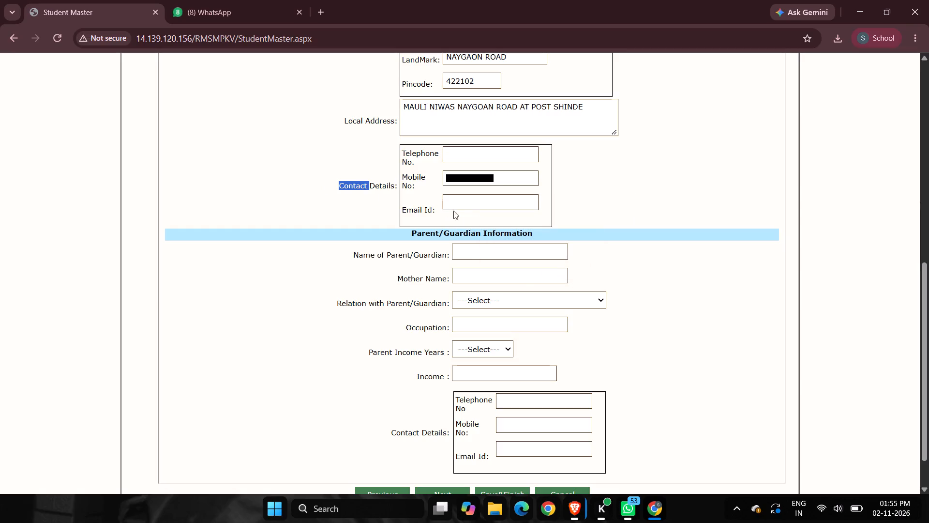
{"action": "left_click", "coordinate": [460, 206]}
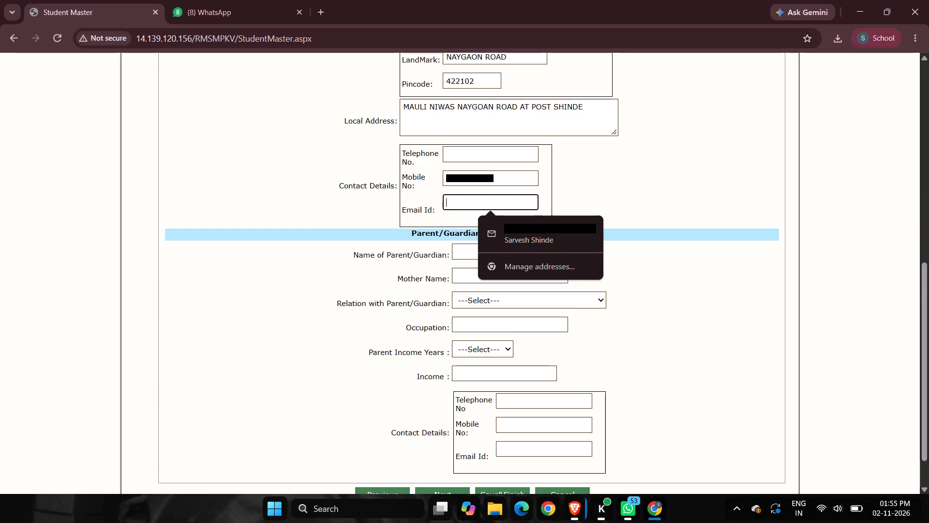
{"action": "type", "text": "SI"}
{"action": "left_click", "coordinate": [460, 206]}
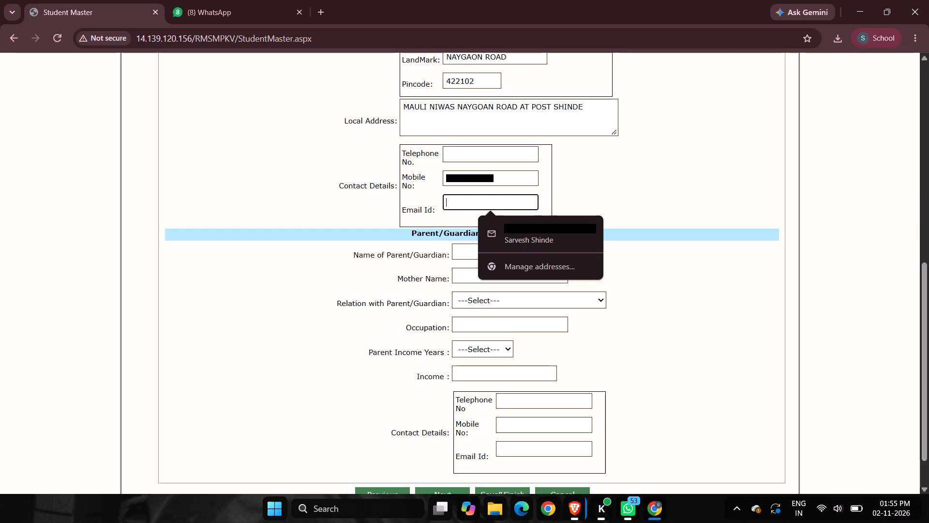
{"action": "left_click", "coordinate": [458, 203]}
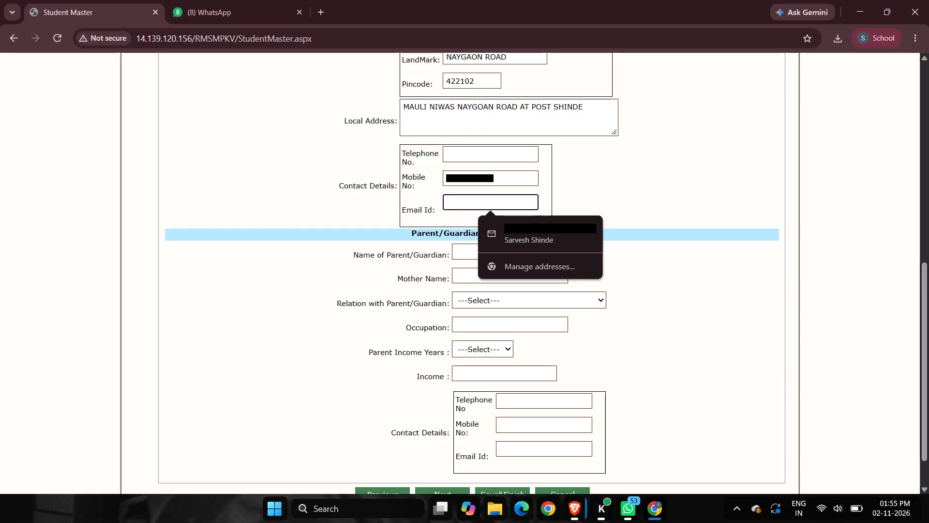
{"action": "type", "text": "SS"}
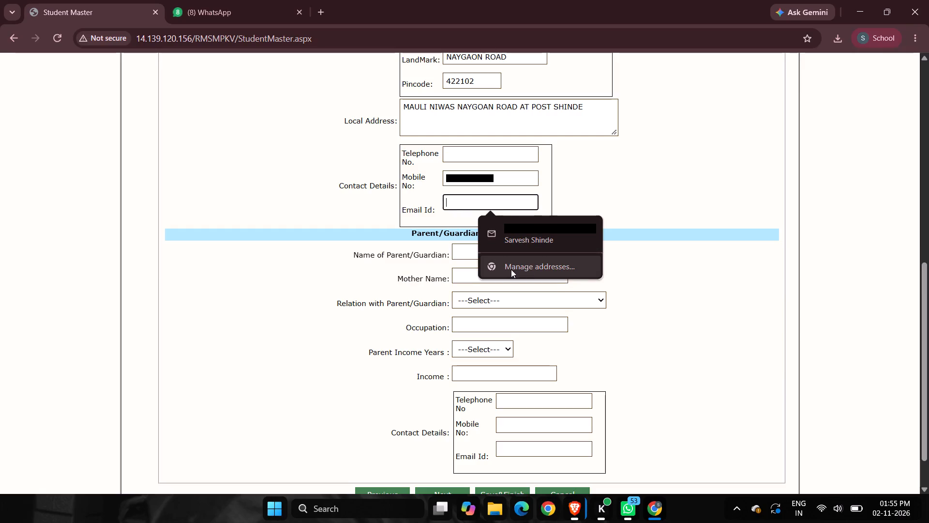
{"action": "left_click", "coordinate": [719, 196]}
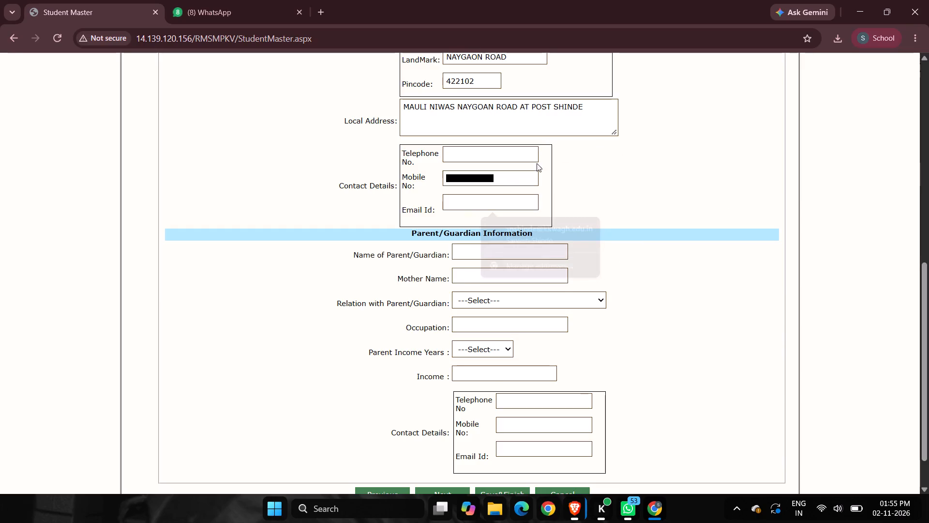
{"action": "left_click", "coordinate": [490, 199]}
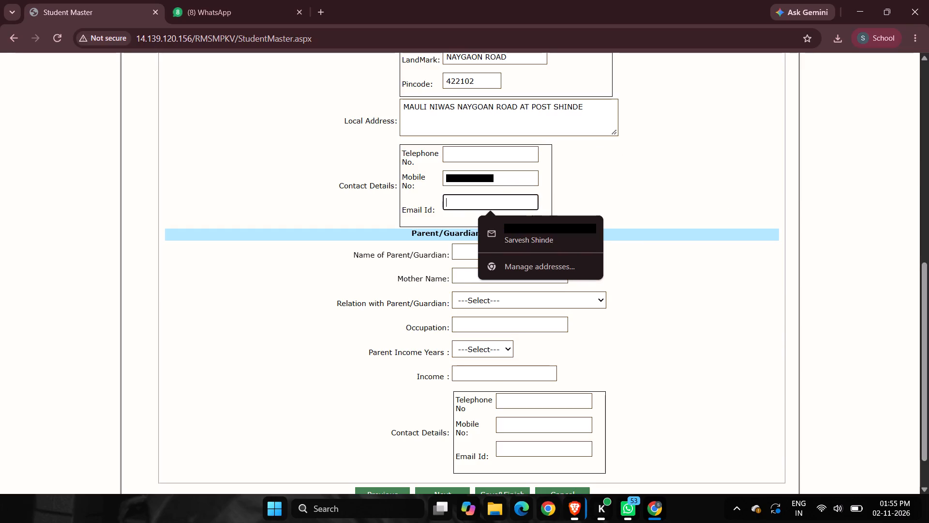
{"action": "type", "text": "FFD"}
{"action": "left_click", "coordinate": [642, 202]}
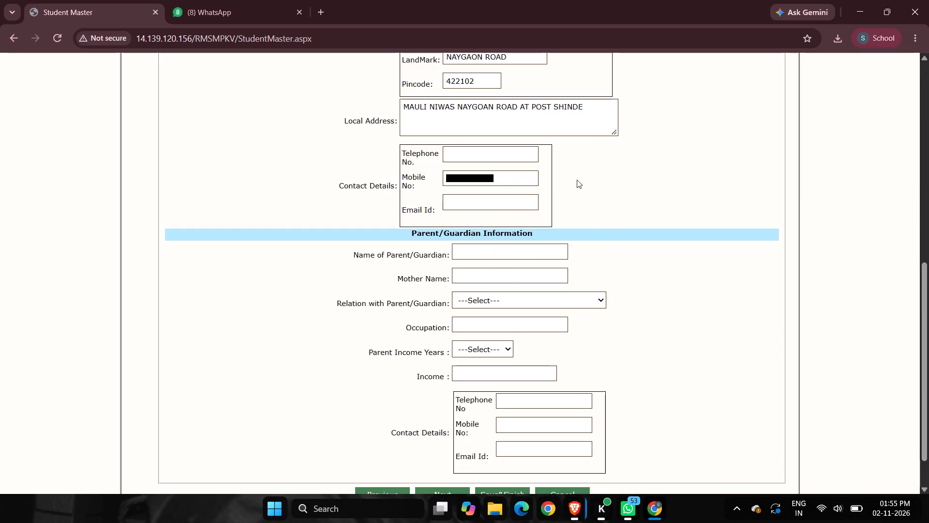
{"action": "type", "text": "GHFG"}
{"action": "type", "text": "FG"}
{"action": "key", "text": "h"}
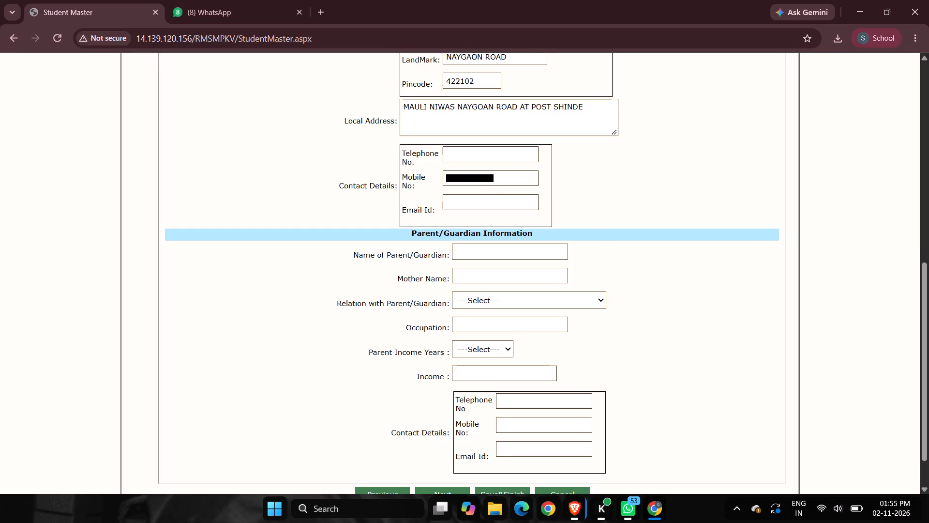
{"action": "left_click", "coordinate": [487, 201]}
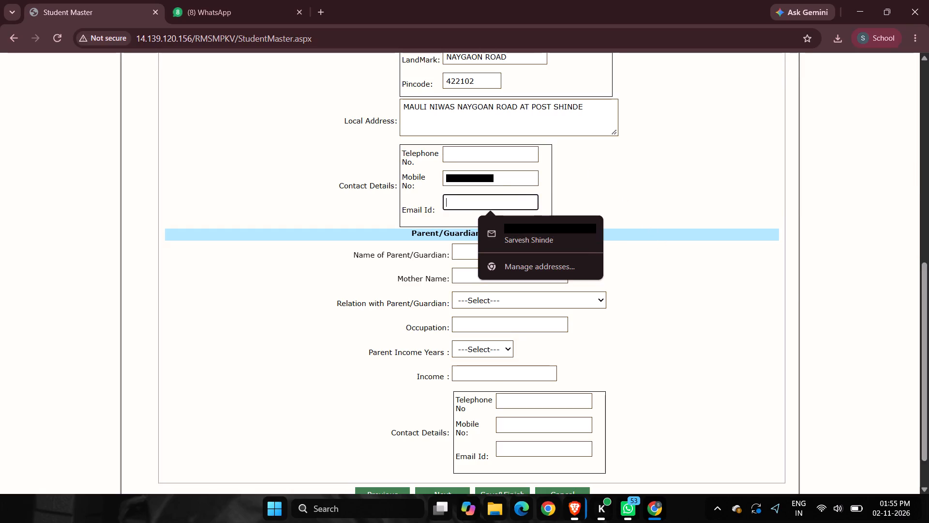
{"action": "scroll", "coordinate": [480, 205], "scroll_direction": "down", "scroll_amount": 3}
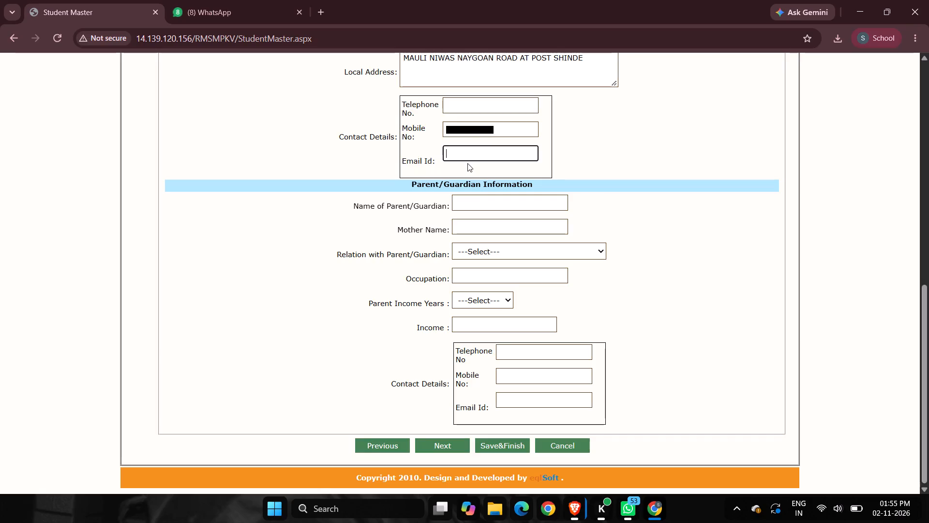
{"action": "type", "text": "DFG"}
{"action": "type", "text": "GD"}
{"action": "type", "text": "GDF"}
Enter the student's email address in the Email Id field of the student's Contact Details.
{"action": "left_click", "coordinate": [462, 151]}
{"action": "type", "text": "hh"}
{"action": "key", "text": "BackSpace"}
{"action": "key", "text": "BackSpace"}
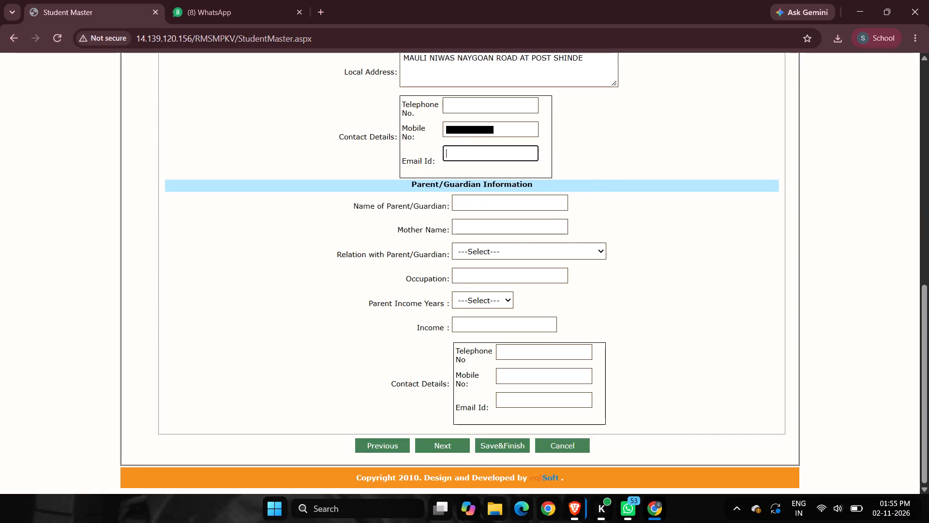
Enter the student's Gmail address in the Email Id field of the student's Contact Details.
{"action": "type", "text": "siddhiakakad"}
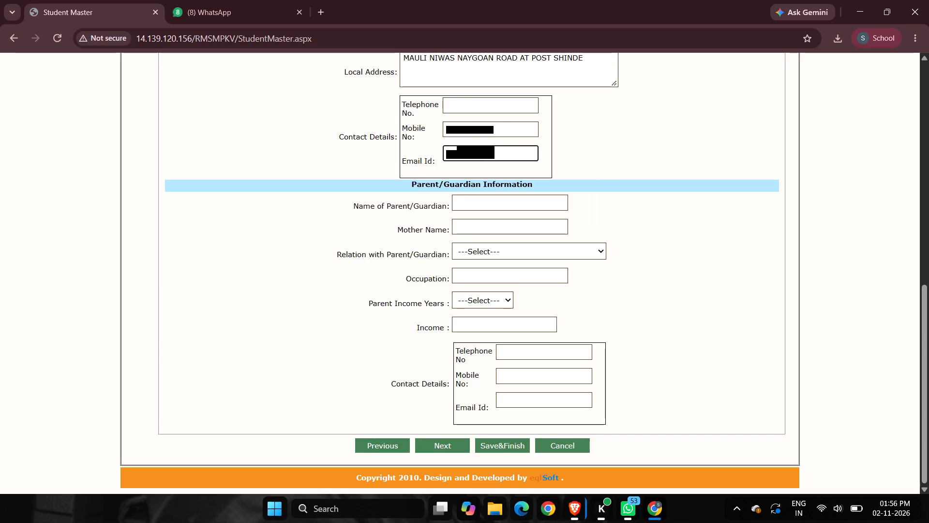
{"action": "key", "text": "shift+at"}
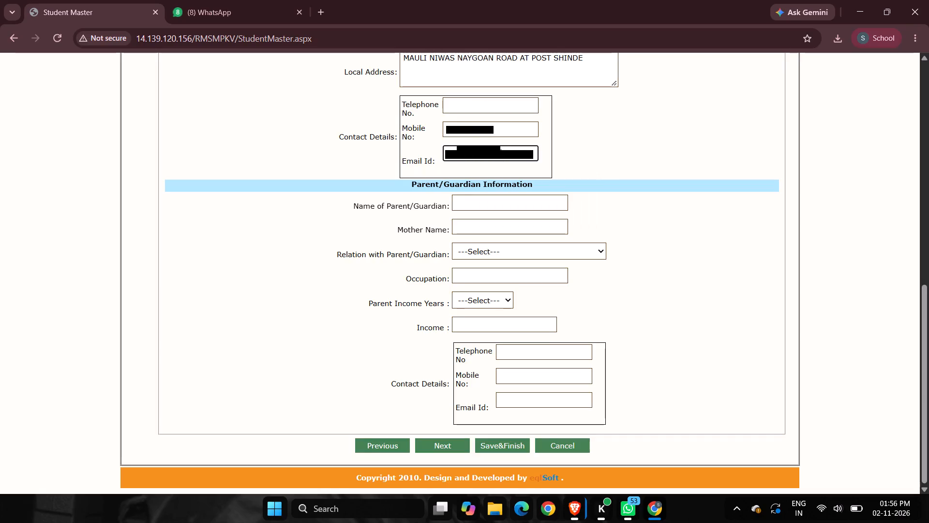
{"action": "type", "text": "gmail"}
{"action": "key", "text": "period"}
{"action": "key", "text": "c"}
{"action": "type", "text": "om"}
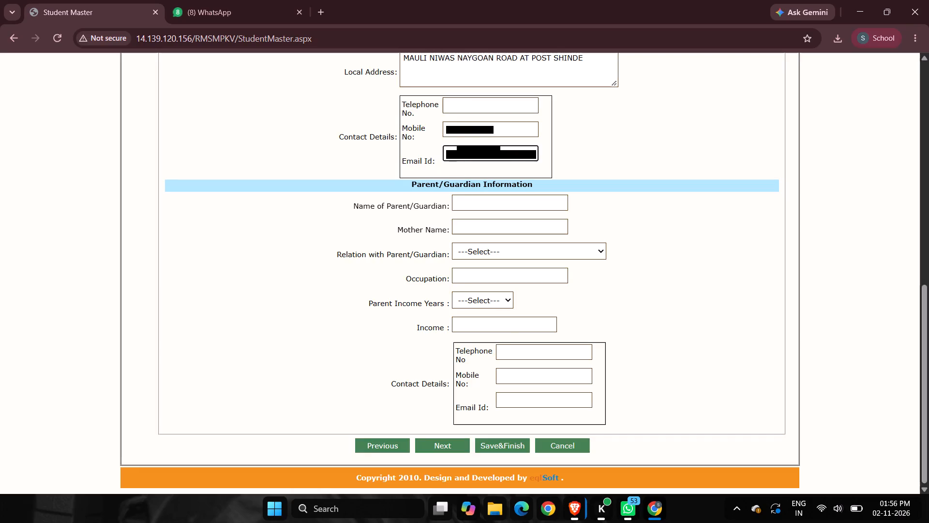
Enter the parent's name in the Name of Parent/Guardian field of the Parent/Guardian Information section.
{"action": "left_click", "coordinate": [477, 198]}
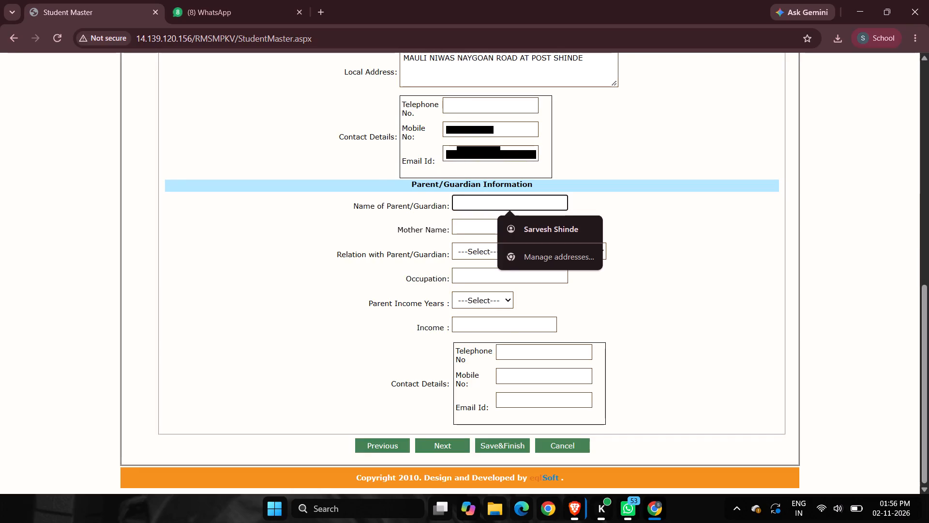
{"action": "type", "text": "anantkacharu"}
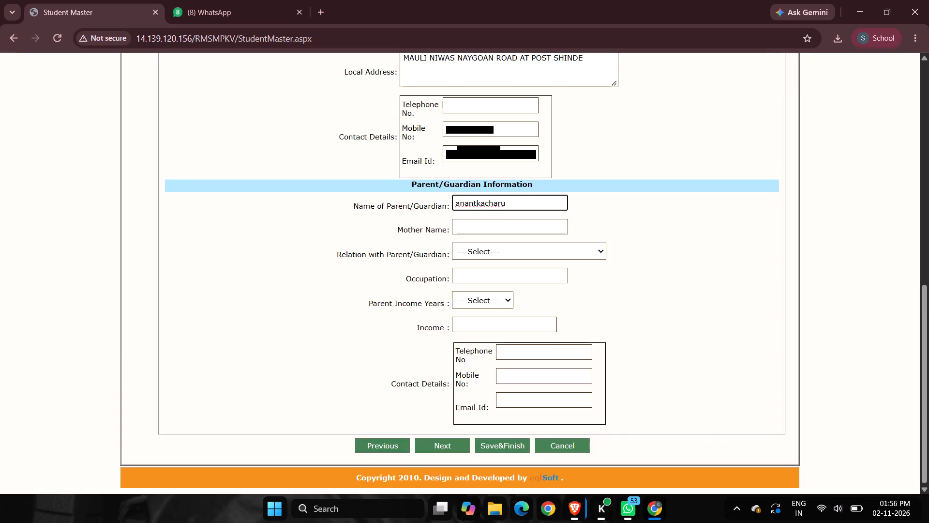
Complete the Name of Parent/Guardian by separating the first and middle names with a space and adding the surname.
{"action": "left_click", "coordinate": [474, 201]}
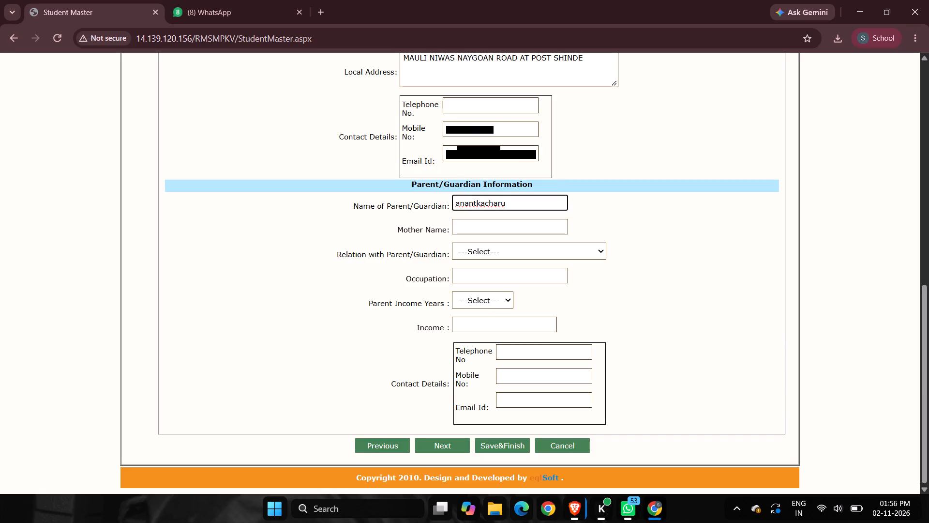
{"action": "double_click", "coordinate": [475, 203]}
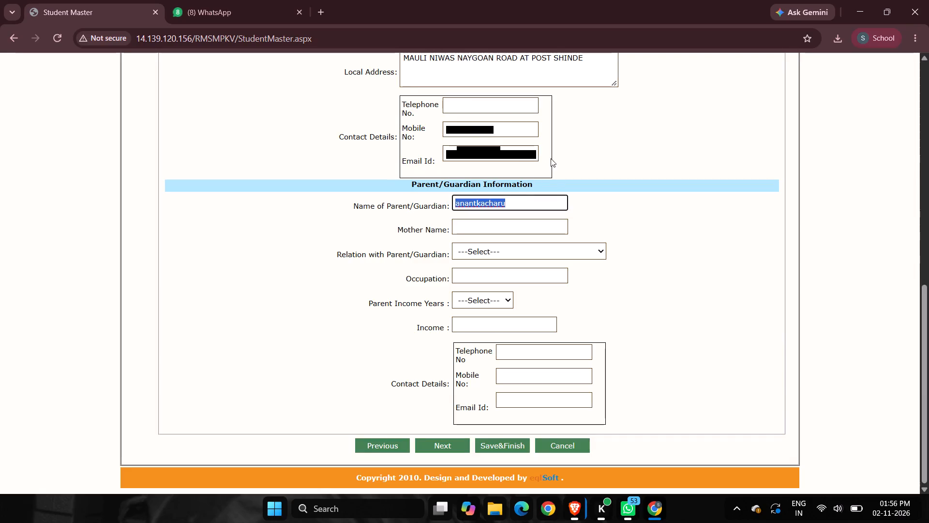
{"action": "left_click", "coordinate": [559, 157]}
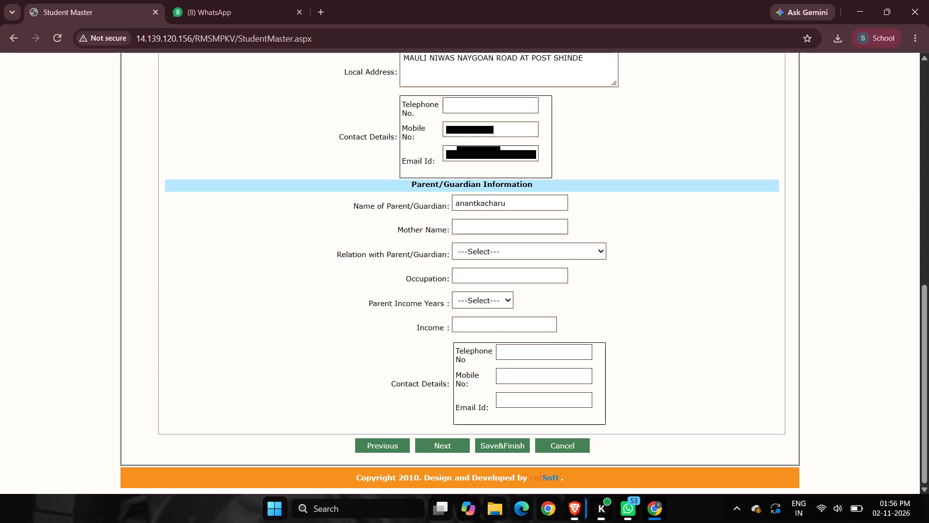
{"action": "left_click", "coordinate": [476, 202]}
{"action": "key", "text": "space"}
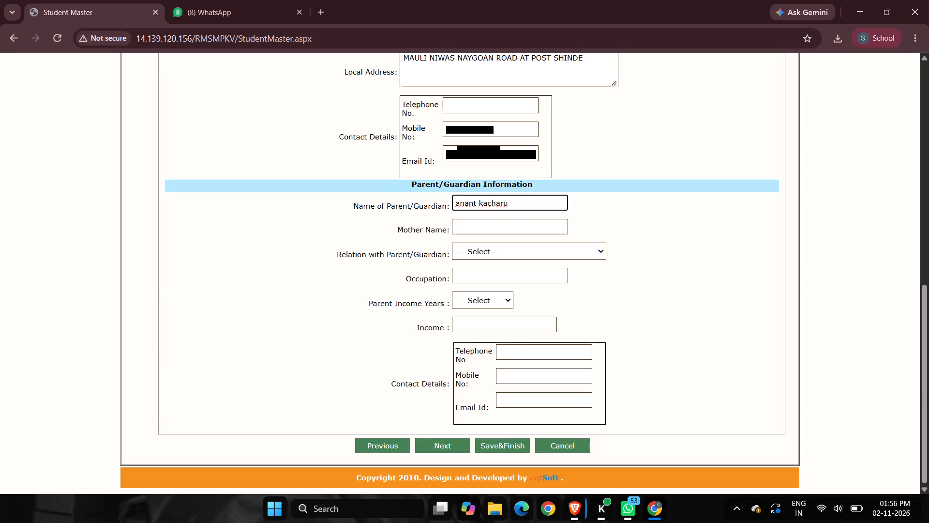
{"action": "left_click", "coordinate": [513, 276]}
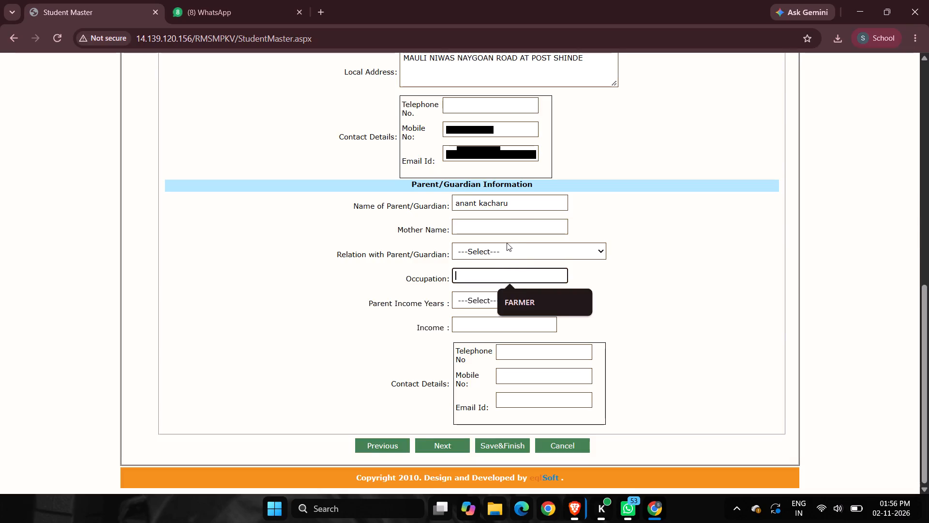
{"action": "left_click", "coordinate": [512, 204]}
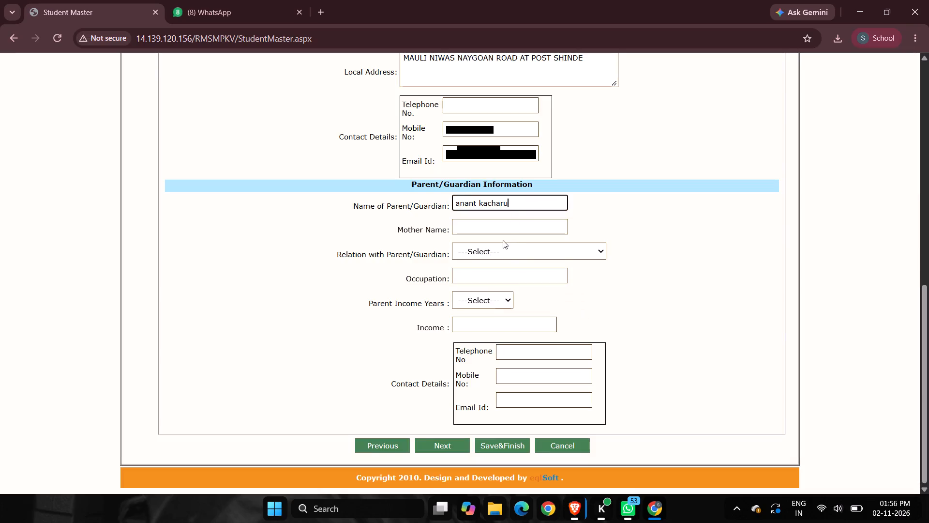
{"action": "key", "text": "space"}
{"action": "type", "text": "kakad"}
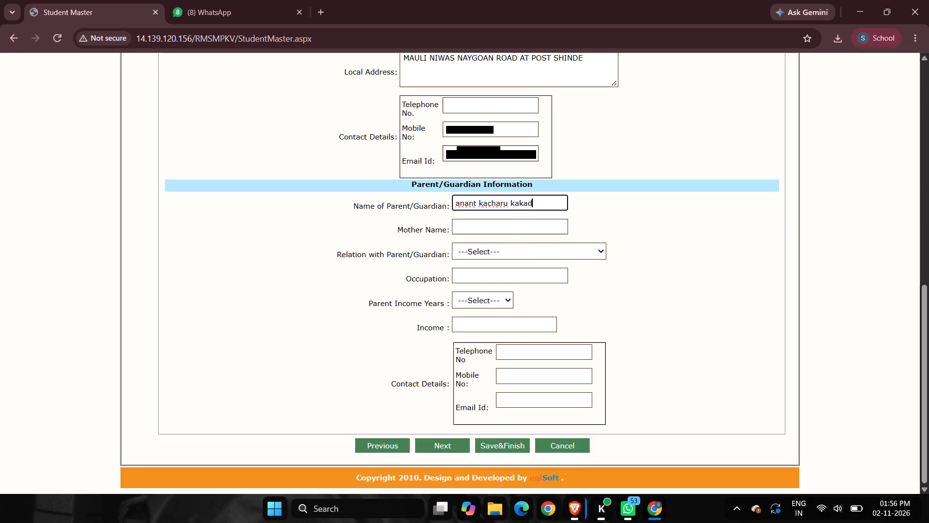
Enter the mother's first name in the Mother Name field of the Parent/Guardian Information.
{"action": "left_click", "coordinate": [490, 227]}
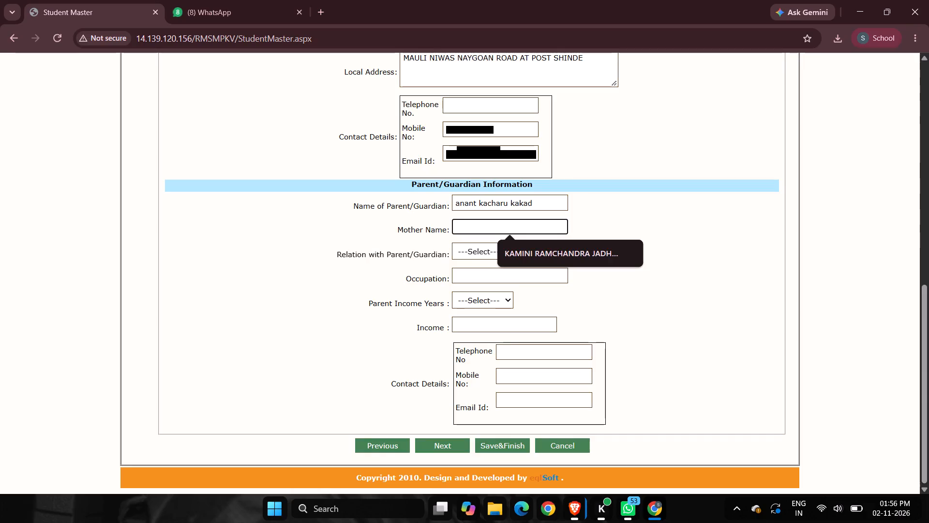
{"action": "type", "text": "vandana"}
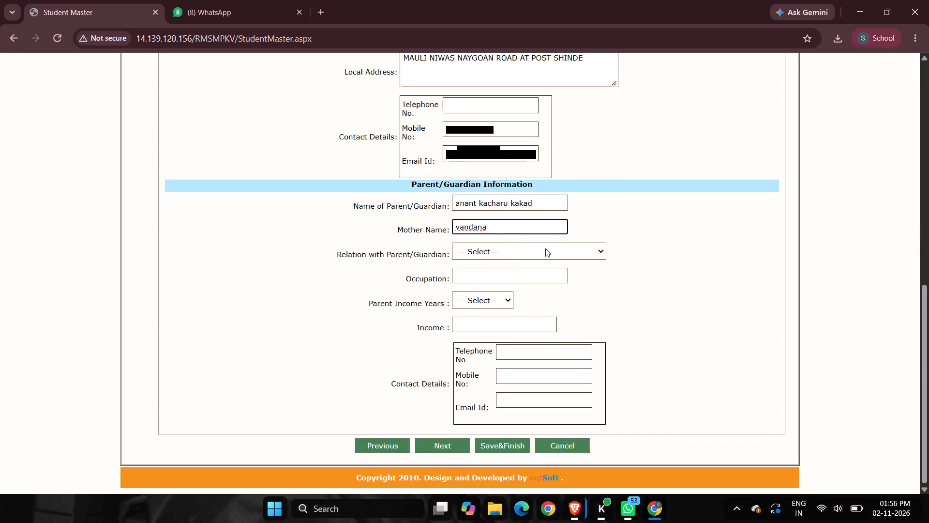
Set the Relation with Parent/Guardian to Daughter and the parent's Occupation to FARMER.
{"action": "left_click", "coordinate": [594, 250]}
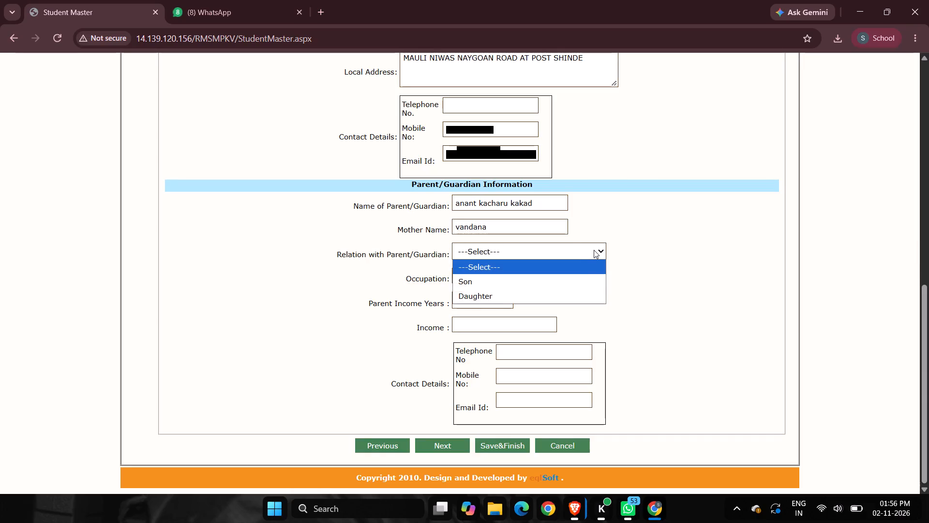
{"action": "left_click", "coordinate": [565, 297]}
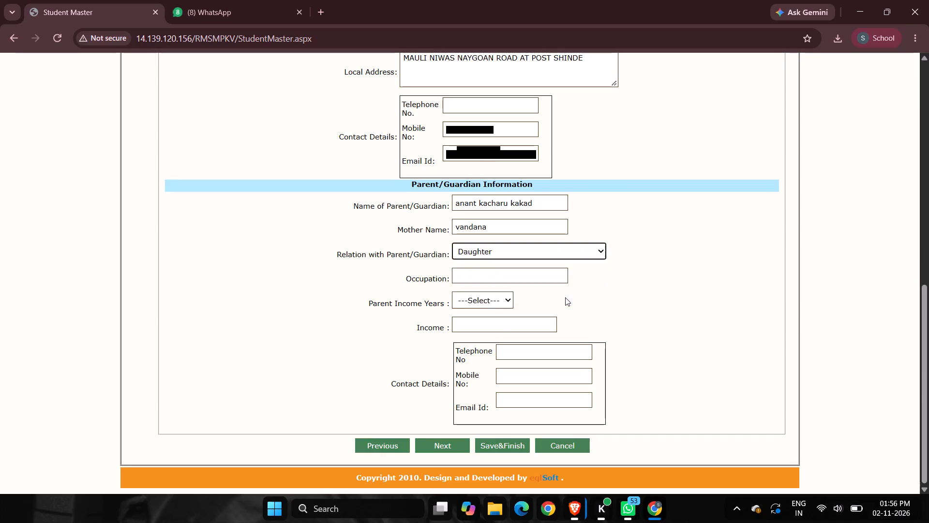
{"action": "left_click", "coordinate": [527, 274]}
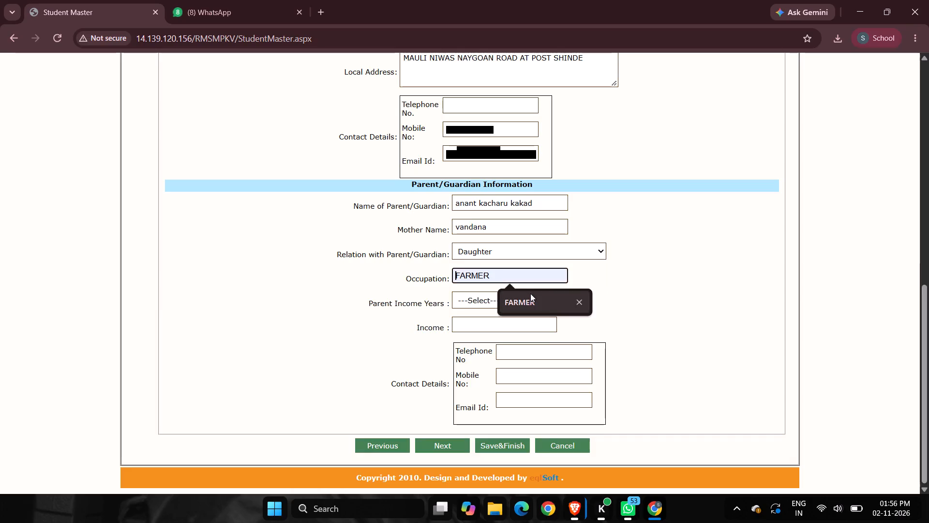
{"action": "left_click", "coordinate": [531, 301]}
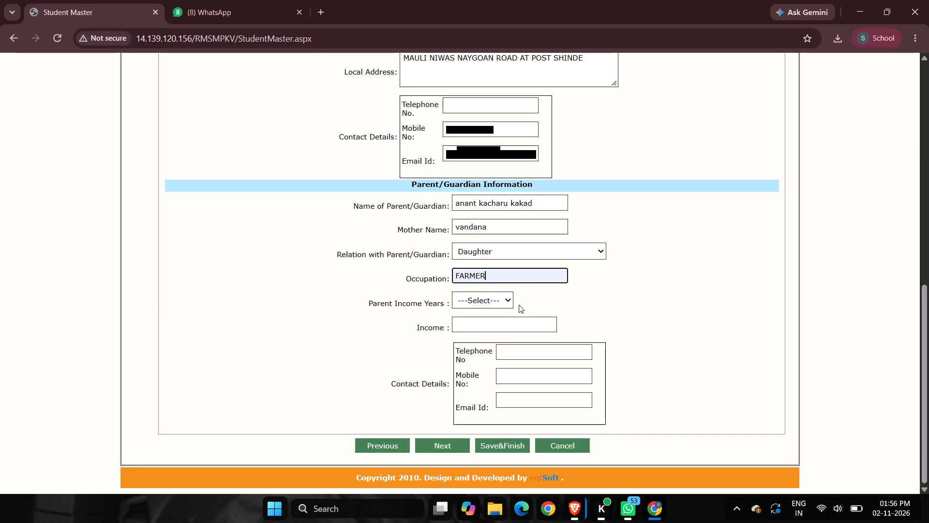
Set Parent Income Years to 2026-2027 with an Income of 1300000.
{"action": "left_click", "coordinate": [507, 303]}
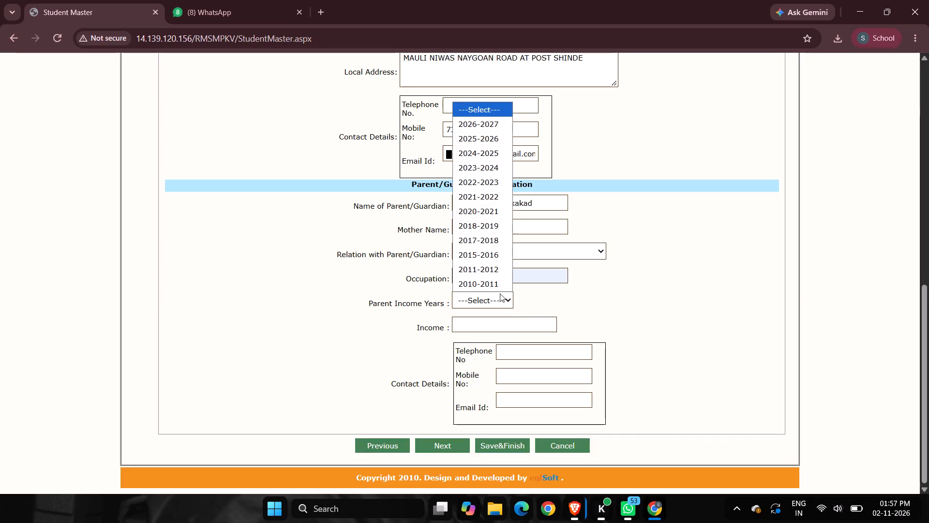
{"action": "left_click", "coordinate": [472, 127]}
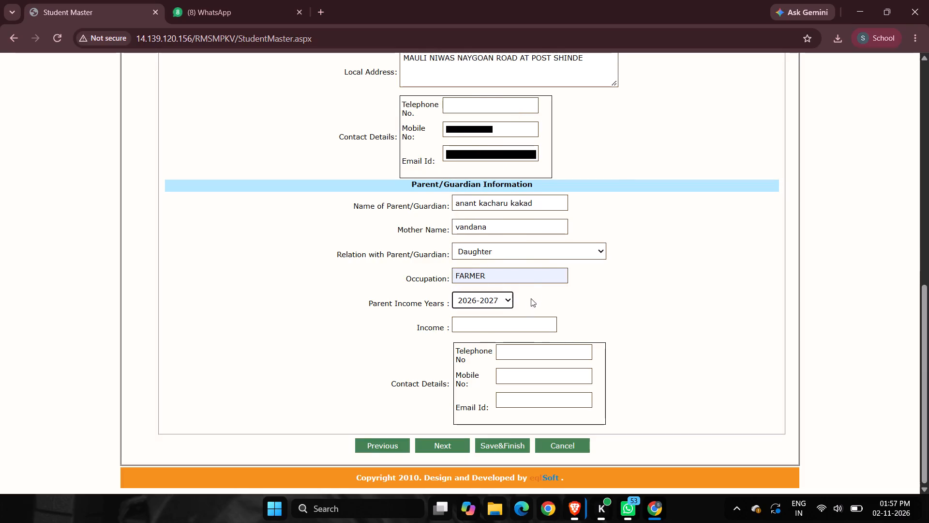
{"action": "left_click", "coordinate": [520, 327]}
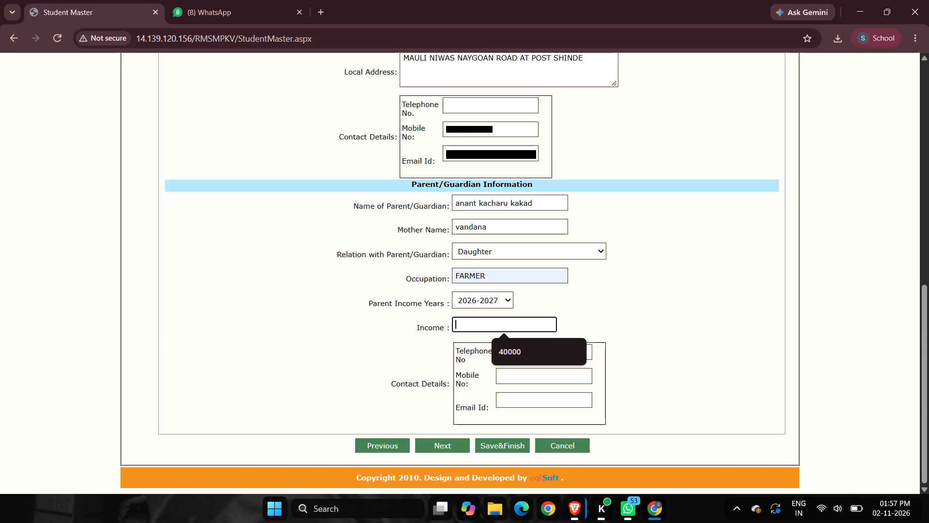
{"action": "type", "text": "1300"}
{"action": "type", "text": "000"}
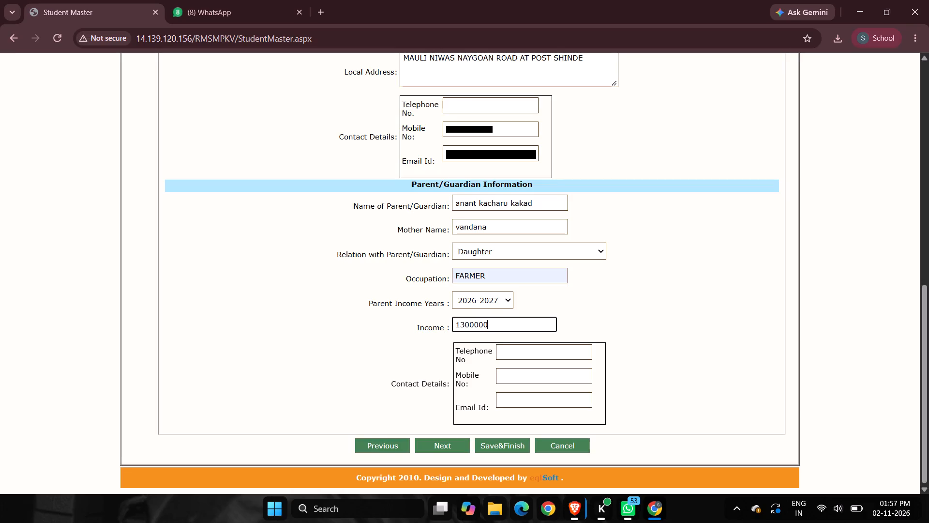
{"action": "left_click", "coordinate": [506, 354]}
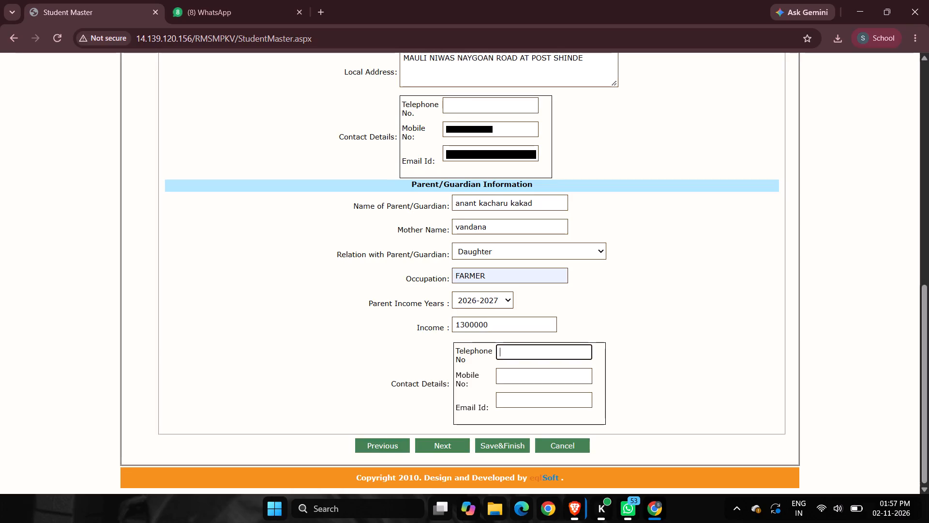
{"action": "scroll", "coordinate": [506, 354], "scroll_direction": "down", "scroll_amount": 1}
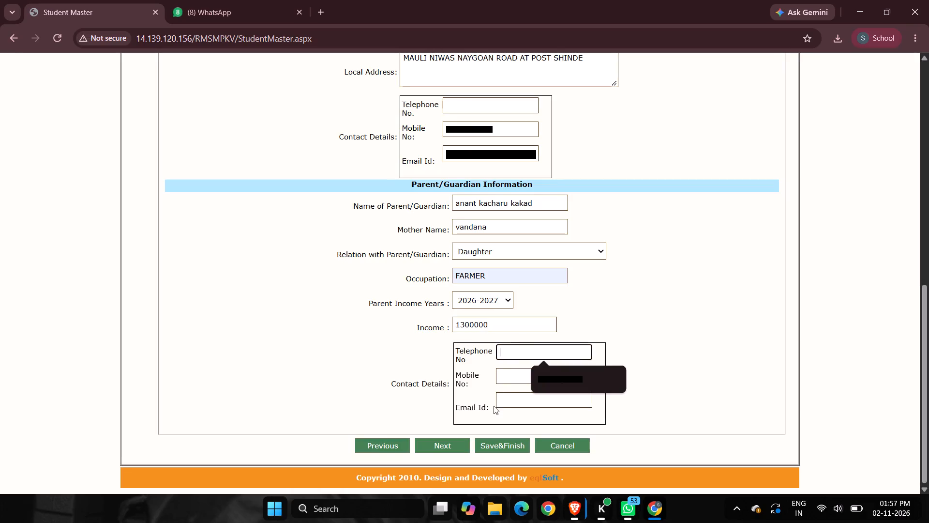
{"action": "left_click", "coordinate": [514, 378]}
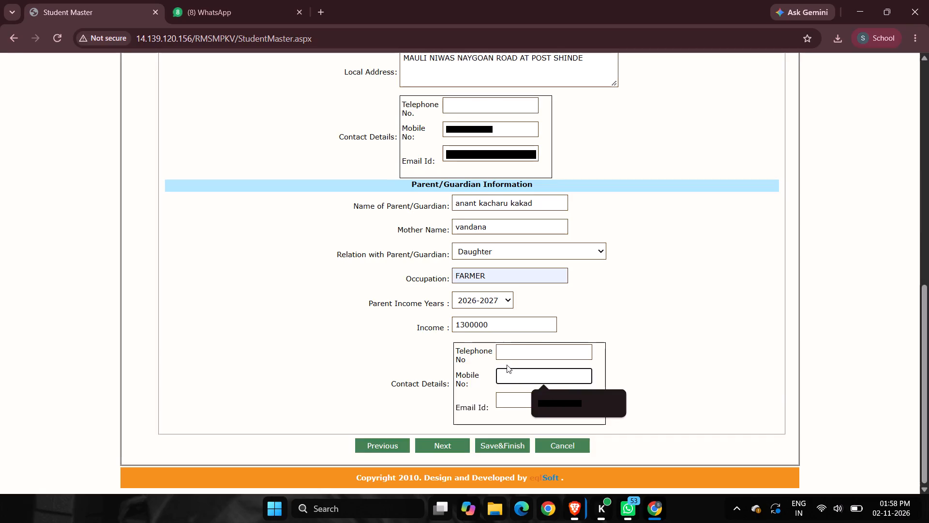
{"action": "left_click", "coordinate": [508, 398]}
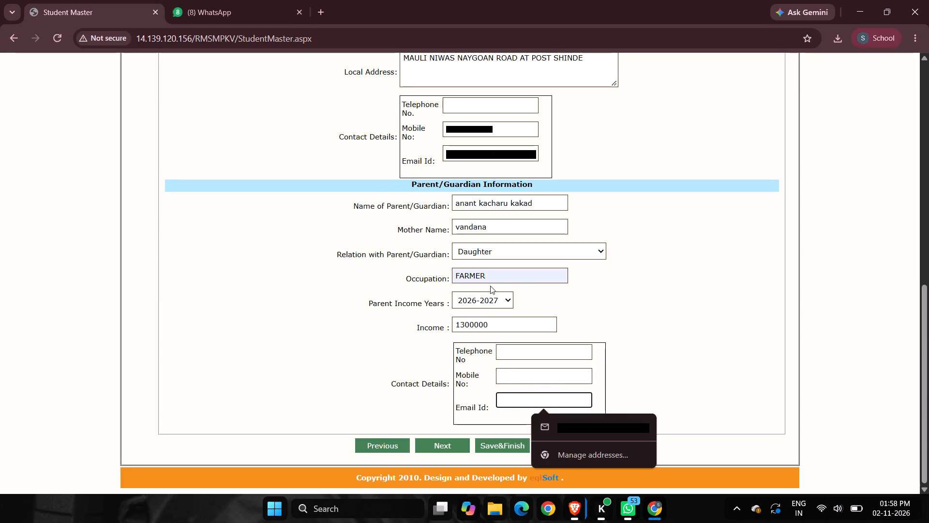
Replace the parent's Occupation in the Parent/Guardian Information with service.
{"action": "left_click", "coordinate": [537, 272]}
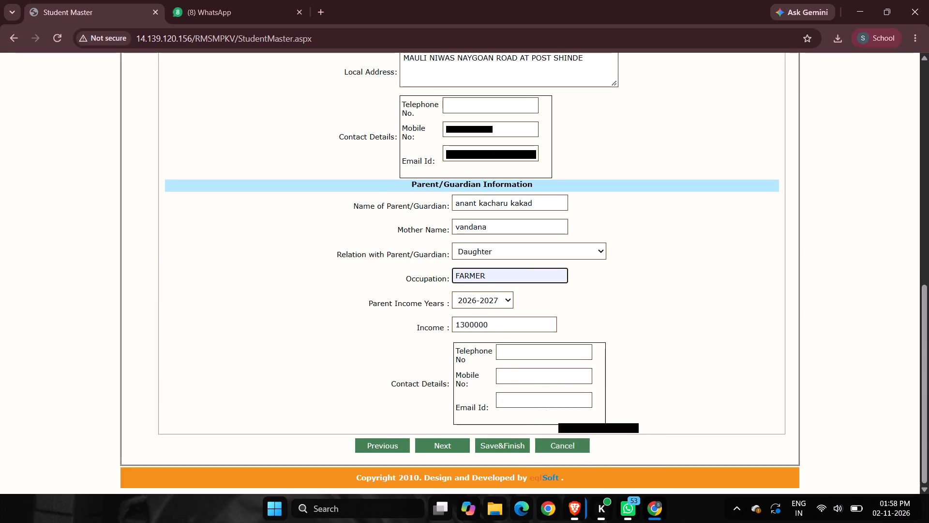
{"action": "key", "text": "BackSpace"}
{"action": "key", "text": "BackSpace"}
{"action": "key", "text": "BackSpace"}
{"action": "key", "text": "BackSpace"}
{"action": "key", "text": "BackSpace"}
{"action": "key", "text": "BackSpace"}
{"action": "key", "text": "BackSpace"}
{"action": "key", "text": "BackSpace"}
{"action": "key", "text": "BackSpace"}
{"action": "key", "text": "BackSpace"}
{"action": "key", "text": "BackSpace"}
{"action": "key", "text": "BackSpace"}
{"action": "key", "text": "BackSpace"}
{"action": "key", "text": "BackSpace"}
{"action": "key", "text": "BackSpace"}
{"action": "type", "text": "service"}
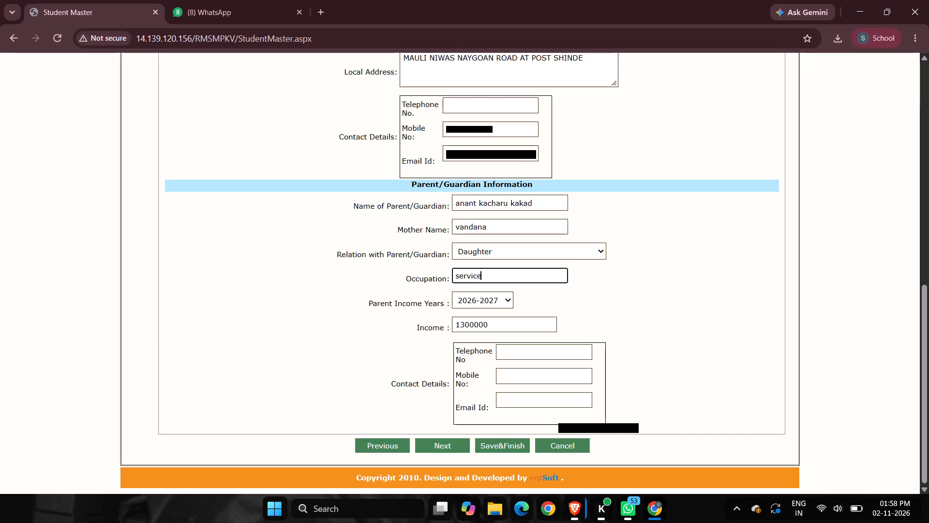
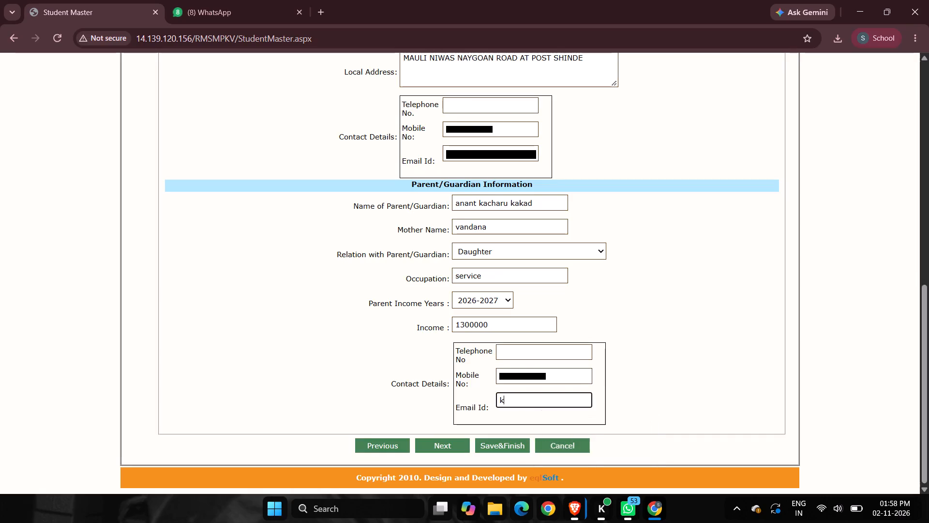
Enter the parent's e-mail address in the Contact Details of the Parent/Guardian Information.
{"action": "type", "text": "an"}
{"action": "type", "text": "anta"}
Complete the parent's e-mail address in the Contact Details of the Parent/Guardian Information.
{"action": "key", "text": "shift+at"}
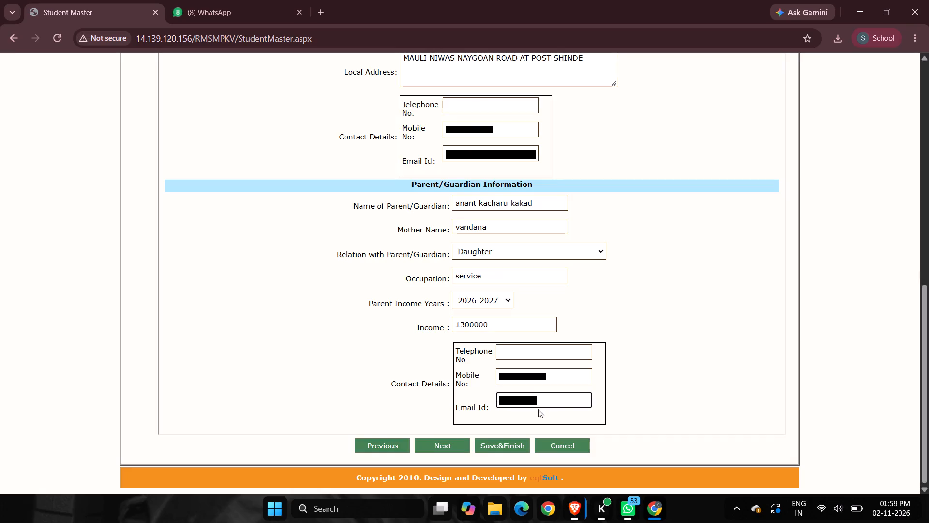
{"action": "left_click", "coordinate": [527, 403]}
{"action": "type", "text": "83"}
{"action": "left_click", "coordinate": [554, 400]}
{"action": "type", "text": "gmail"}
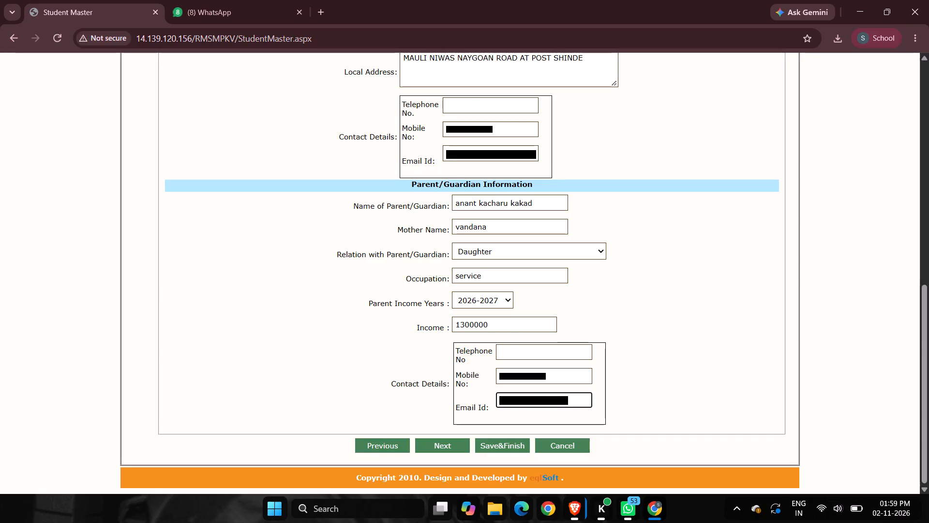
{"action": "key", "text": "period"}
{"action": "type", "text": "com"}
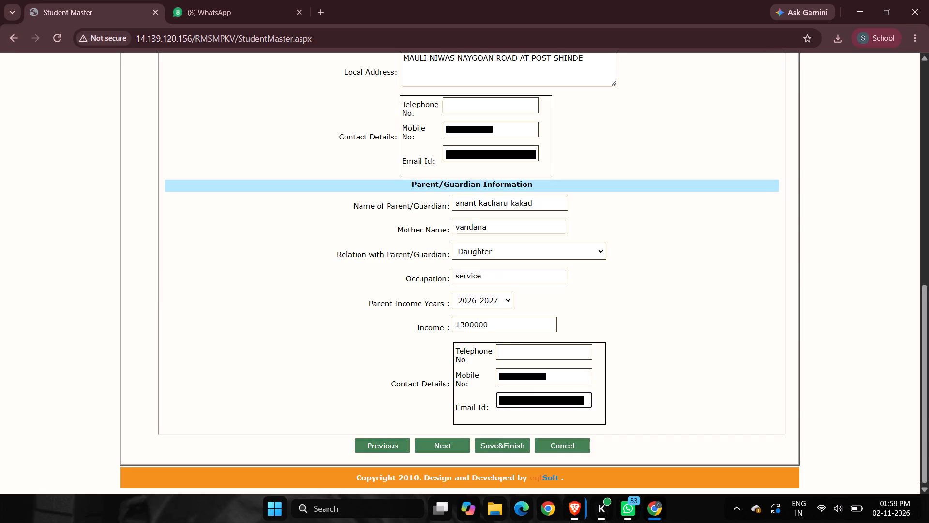
Submit the completed personal and parent/guardian details to proceed to the next page of the Student Registration Form.
{"action": "left_click", "coordinate": [430, 450]}
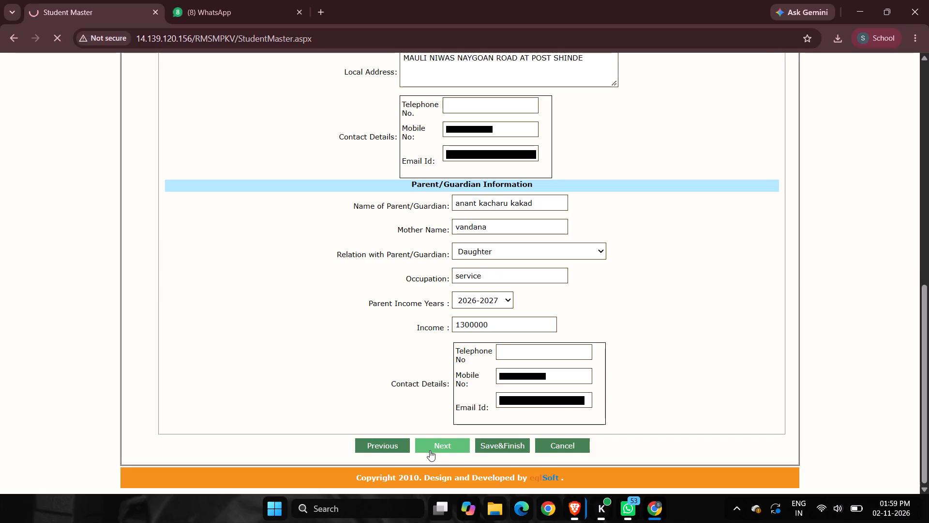
{"action": "scroll", "coordinate": [430, 450], "scroll_direction": "down", "scroll_amount": 3}
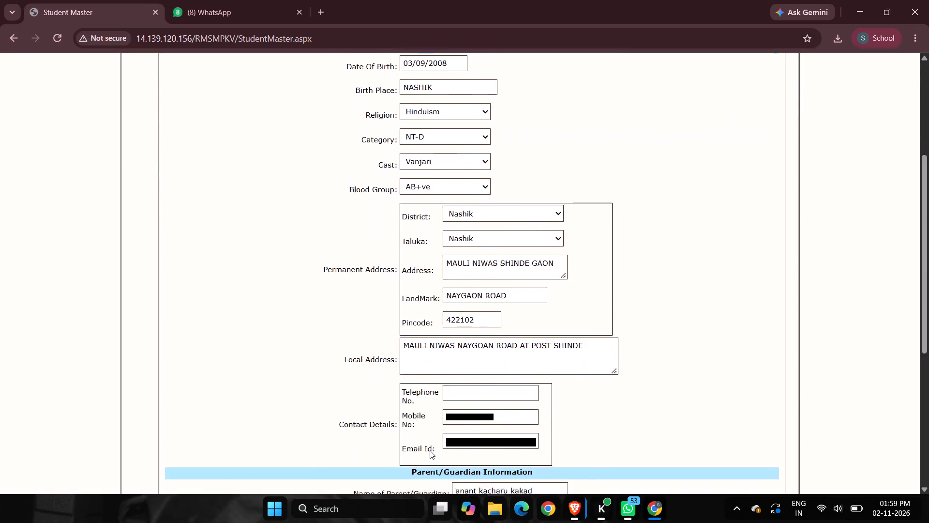
{"action": "scroll", "coordinate": [430, 450], "scroll_direction": "down", "scroll_amount": 3}
{"action": "left_click_drag", "start_coordinate": [430, 450], "coordinate": [445, 441]}
{"action": "left_click", "coordinate": [445, 441]}
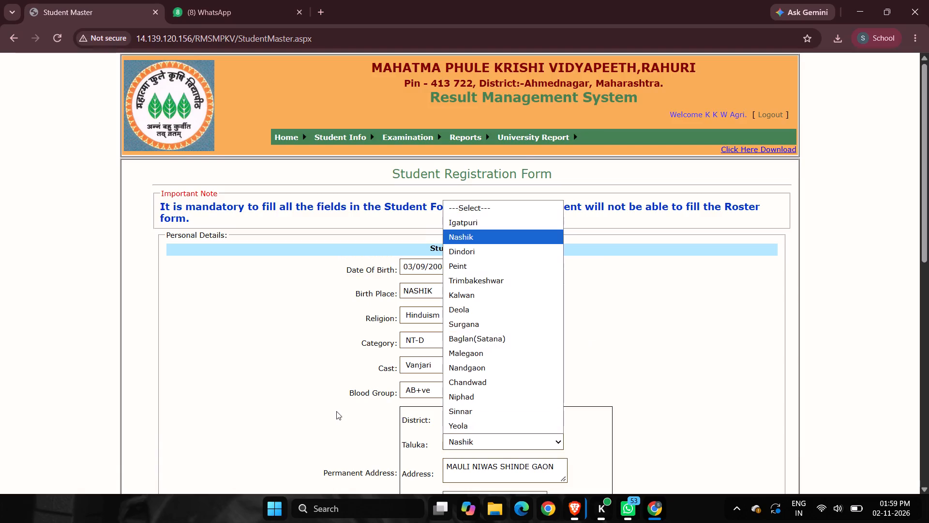
{"action": "left_click", "coordinate": [336, 411]}
{"action": "scroll", "coordinate": [339, 400], "scroll_direction": "down", "scroll_amount": 3}
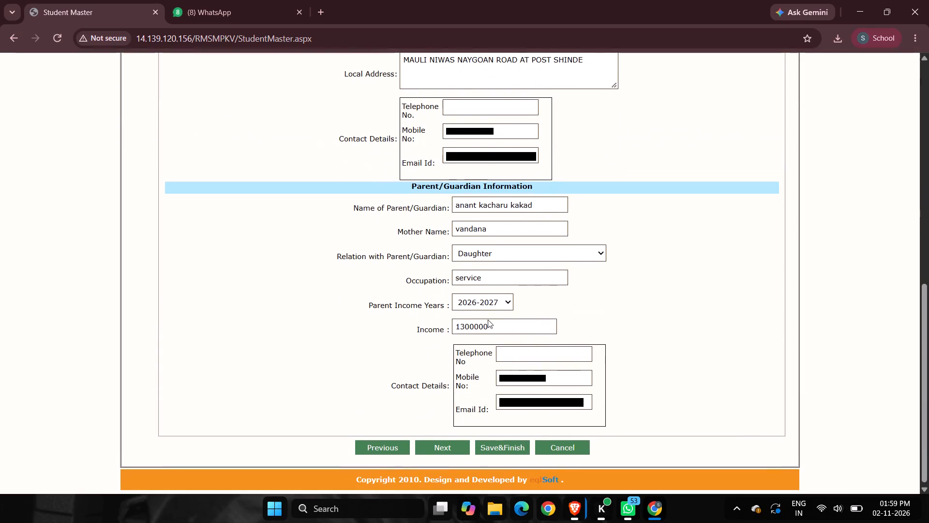
{"action": "left_click", "coordinate": [450, 448]}
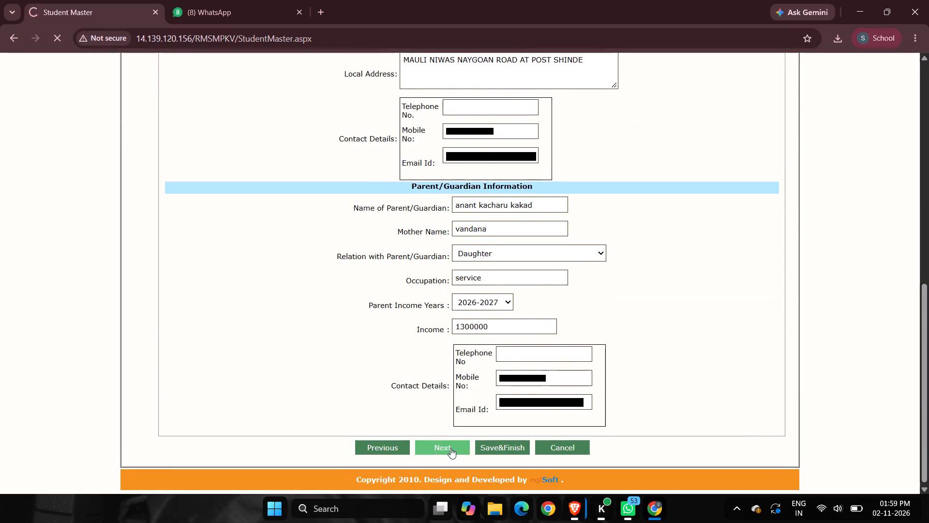
Proceed from the completed personal and parent details to the Official Details page of the registration form.
{"action": "scroll", "coordinate": [450, 448], "scroll_direction": "down", "scroll_amount": 4}
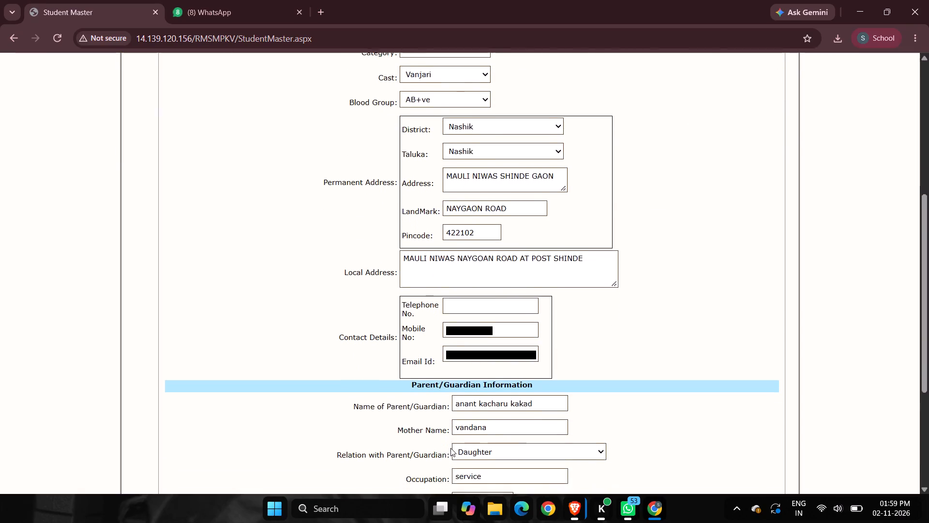
{"action": "scroll", "coordinate": [450, 448], "scroll_direction": "down", "scroll_amount": 3}
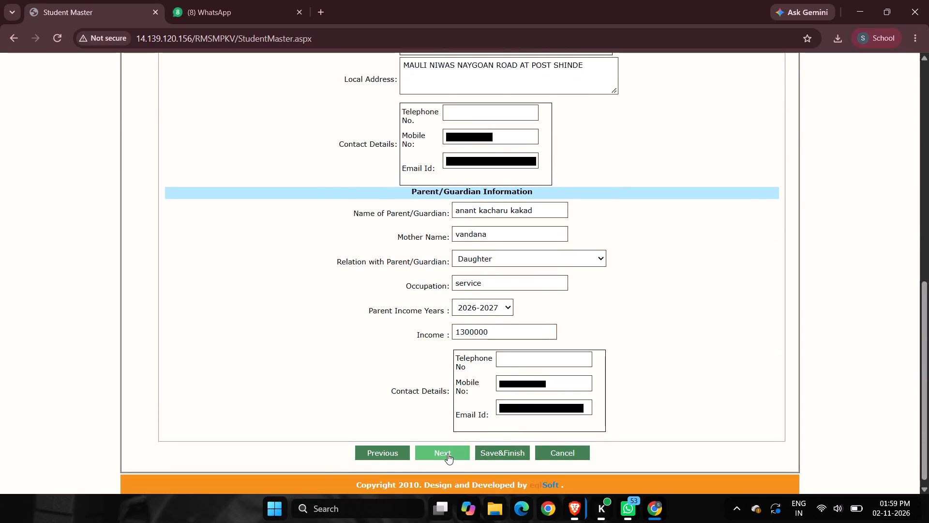
{"action": "left_click", "coordinate": [448, 454]}
{"action": "scroll", "coordinate": [448, 454], "scroll_direction": "down", "scroll_amount": 3}
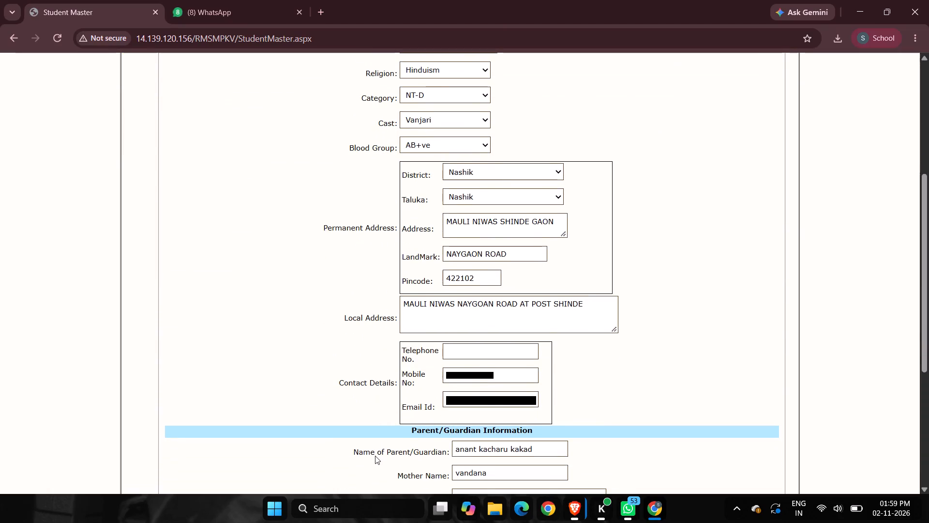
{"action": "scroll", "coordinate": [375, 456], "scroll_direction": "down", "scroll_amount": 4}
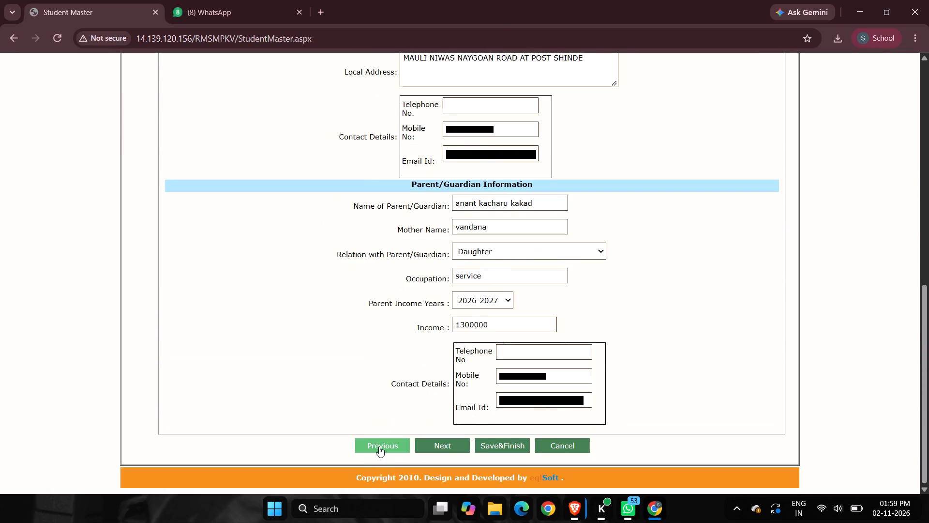
{"action": "left_click", "coordinate": [379, 446]}
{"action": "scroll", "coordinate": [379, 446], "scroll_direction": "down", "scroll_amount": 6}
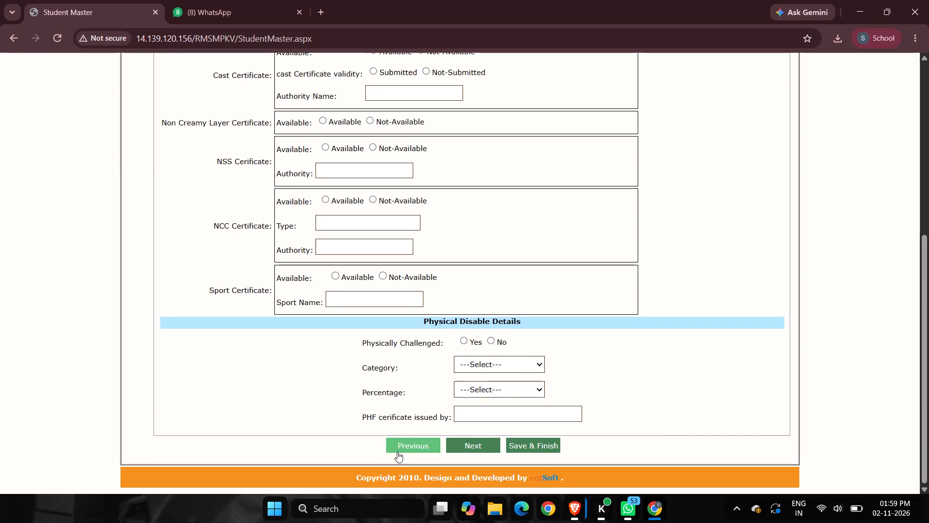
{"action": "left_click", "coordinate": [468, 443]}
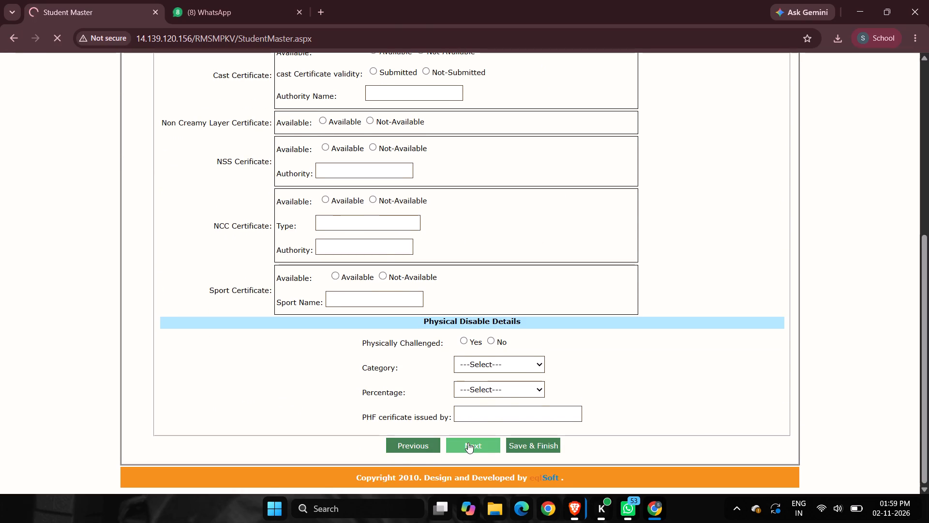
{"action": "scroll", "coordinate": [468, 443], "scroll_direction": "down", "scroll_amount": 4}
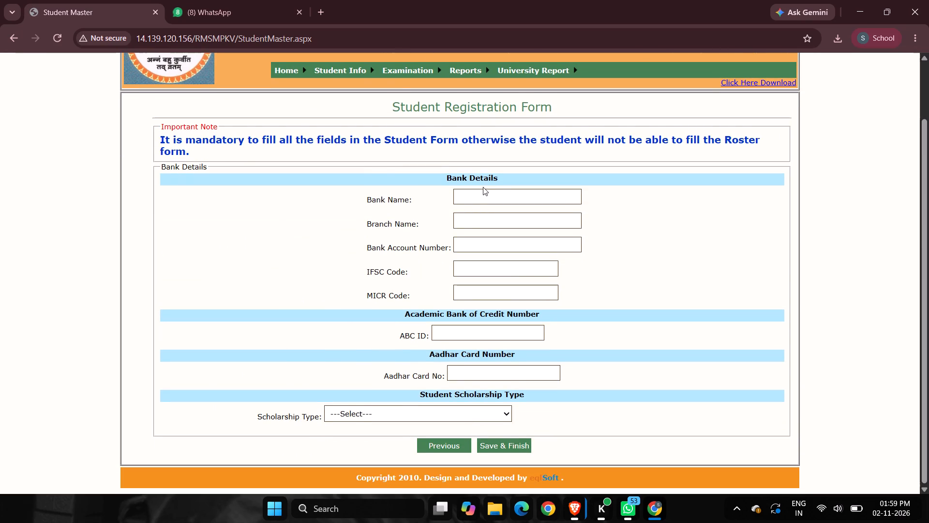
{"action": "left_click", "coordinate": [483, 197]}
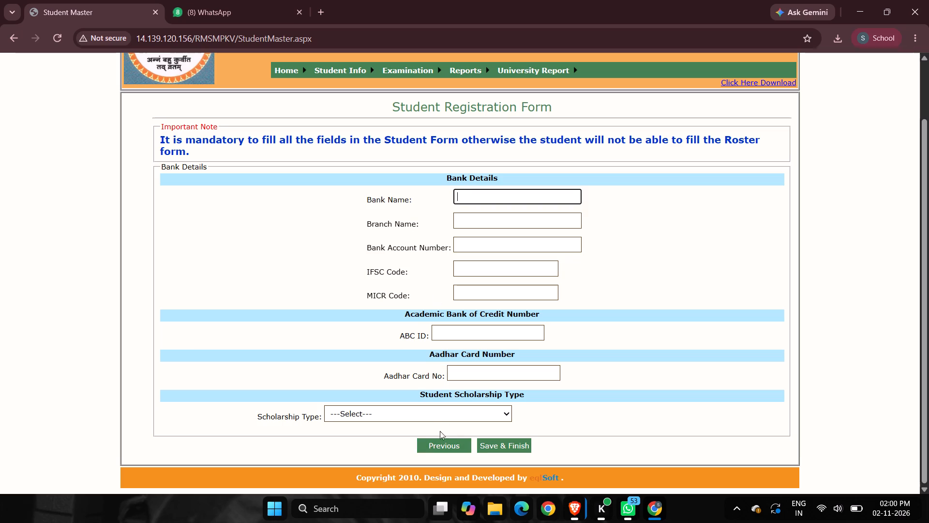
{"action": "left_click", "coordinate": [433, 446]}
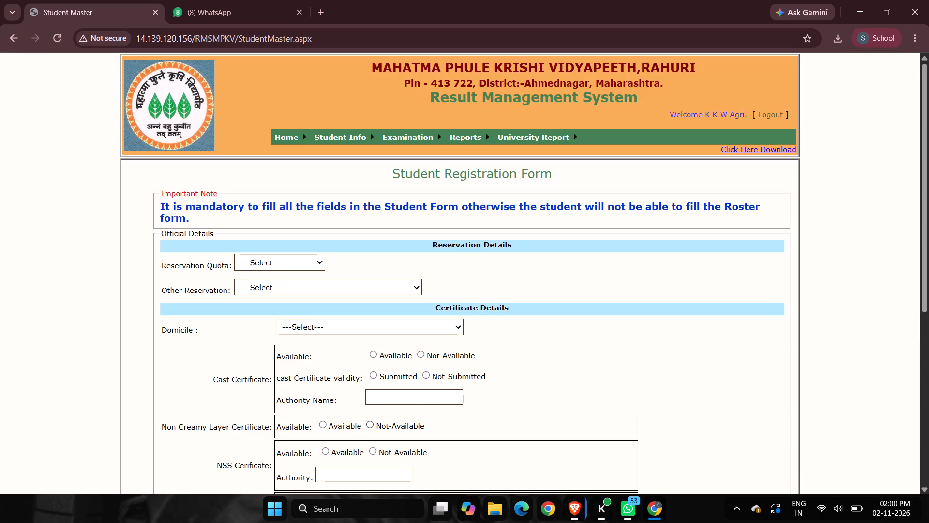
Set the Reservation Quota to NT-D and Other Reservation to NA in the Reservation Details.
{"action": "left_click", "coordinate": [314, 264]}
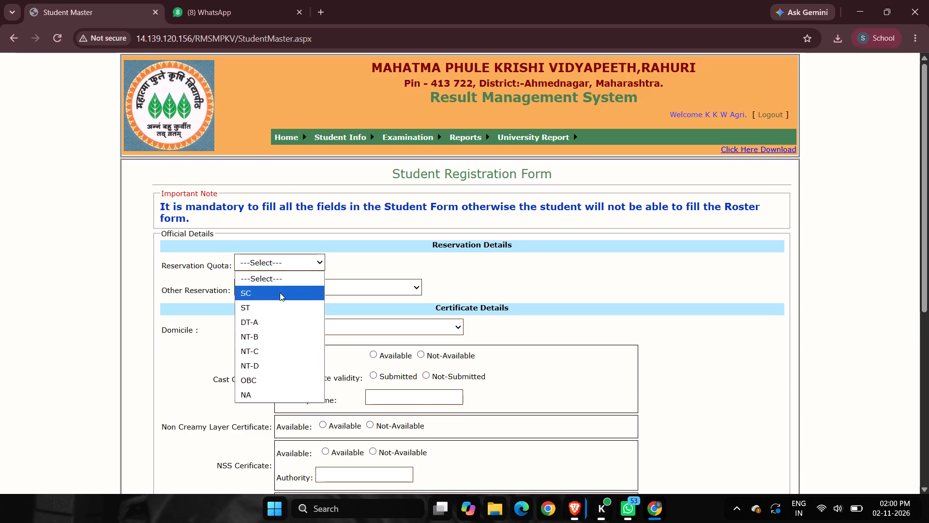
{"action": "left_click", "coordinate": [281, 361]}
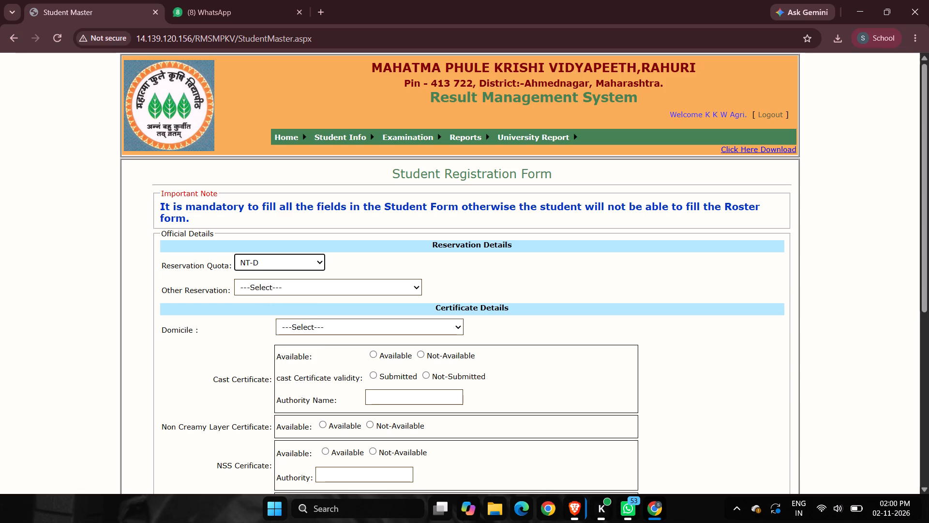
{"action": "scroll", "coordinate": [362, 345], "scroll_direction": "down", "scroll_amount": 3}
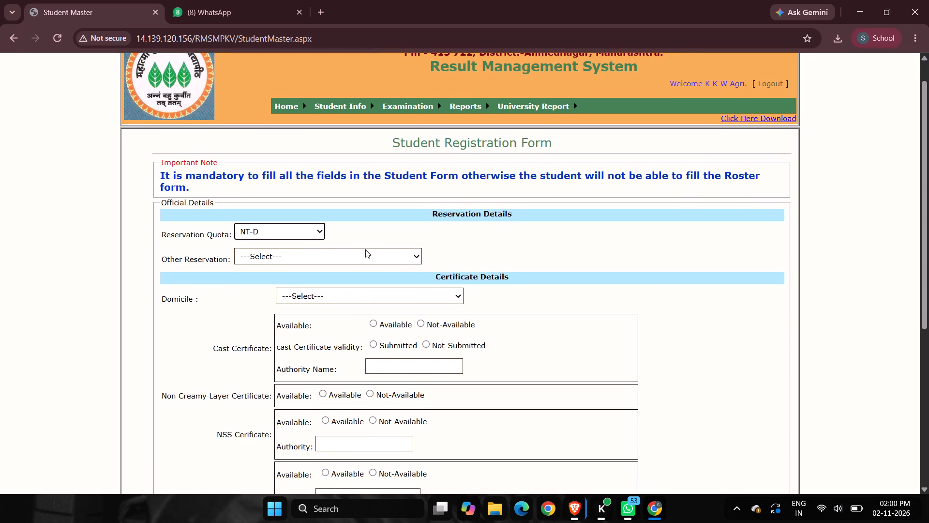
{"action": "left_click", "coordinate": [367, 253]}
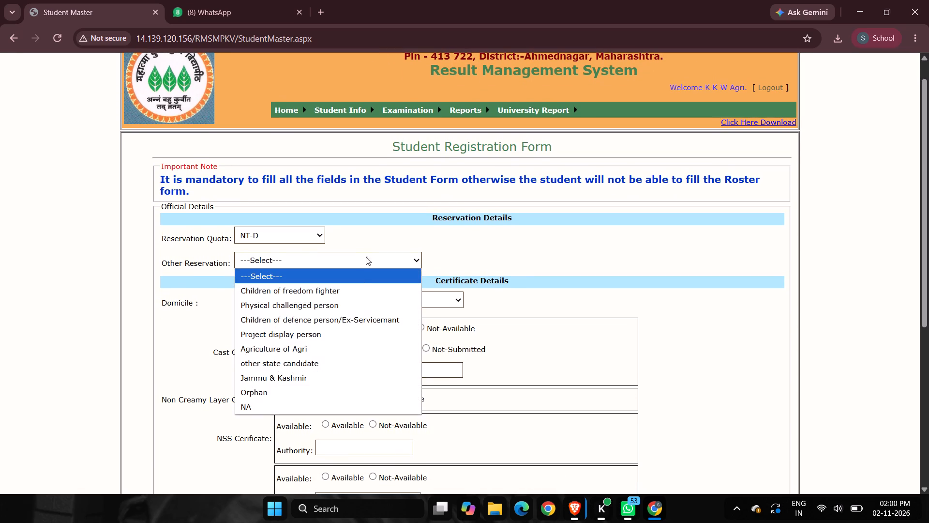
{"action": "left_click", "coordinate": [330, 405]}
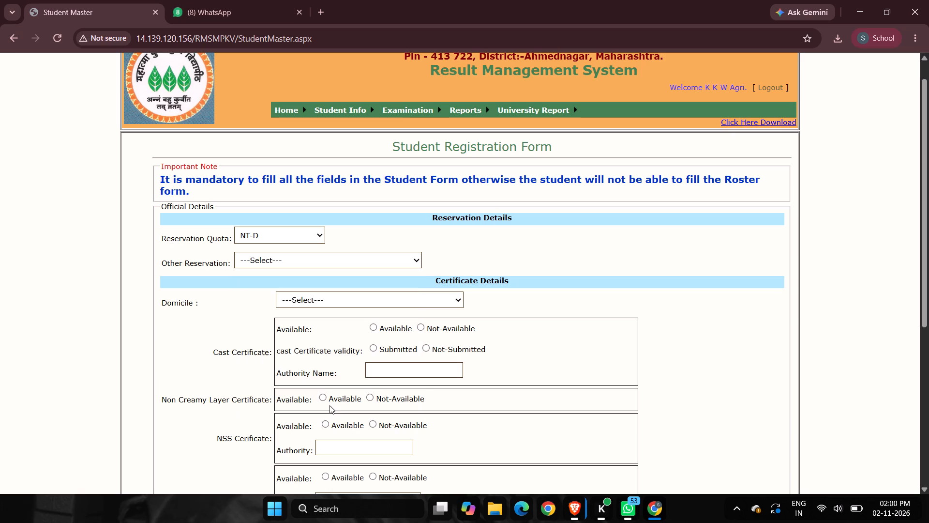
Set the Domicile to Maharashtra in the Certificate Details.
{"action": "left_click", "coordinate": [459, 297]}
{"action": "left_click", "coordinate": [417, 326]}
{"action": "left_click_drag", "start_coordinate": [417, 326], "coordinate": [390, 335]}
Mark the Cast Certificate as Available and its validity as Submitted.
{"action": "scroll", "coordinate": [433, 259], "scroll_direction": "up", "scroll_amount": 1}
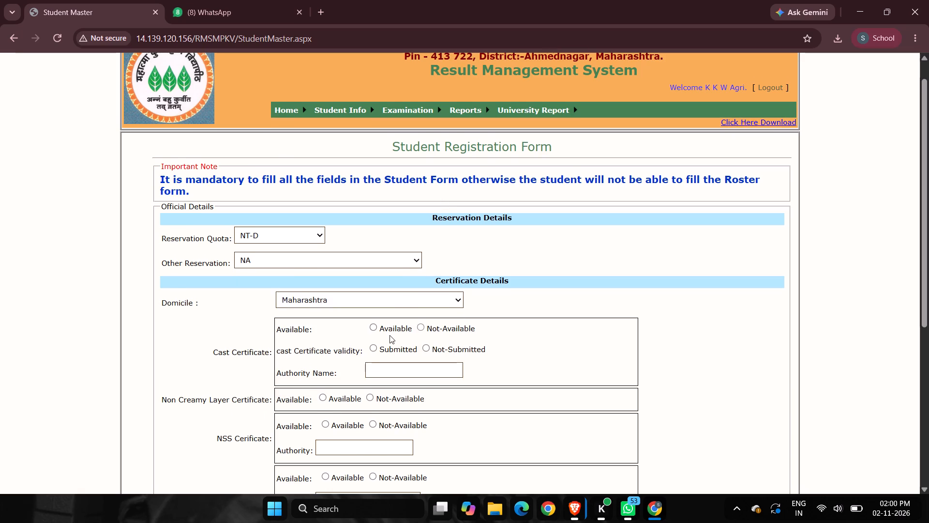
{"action": "scroll", "coordinate": [390, 335], "scroll_direction": "down", "scroll_amount": 1}
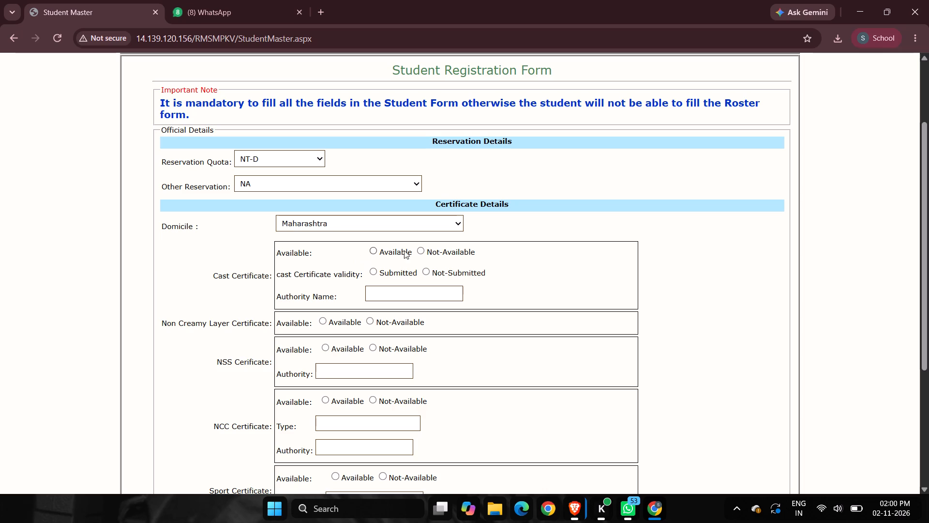
{"action": "left_click", "coordinate": [375, 249]}
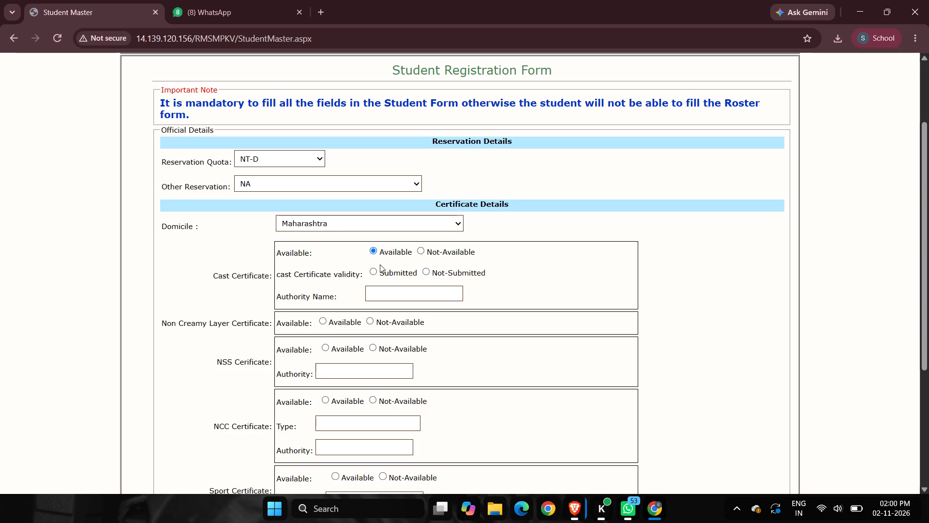
{"action": "left_click", "coordinate": [376, 273]}
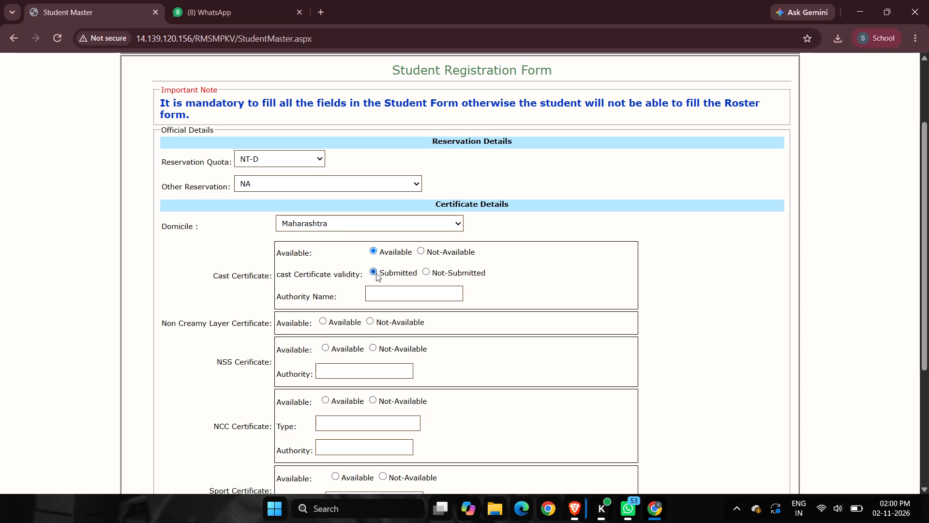